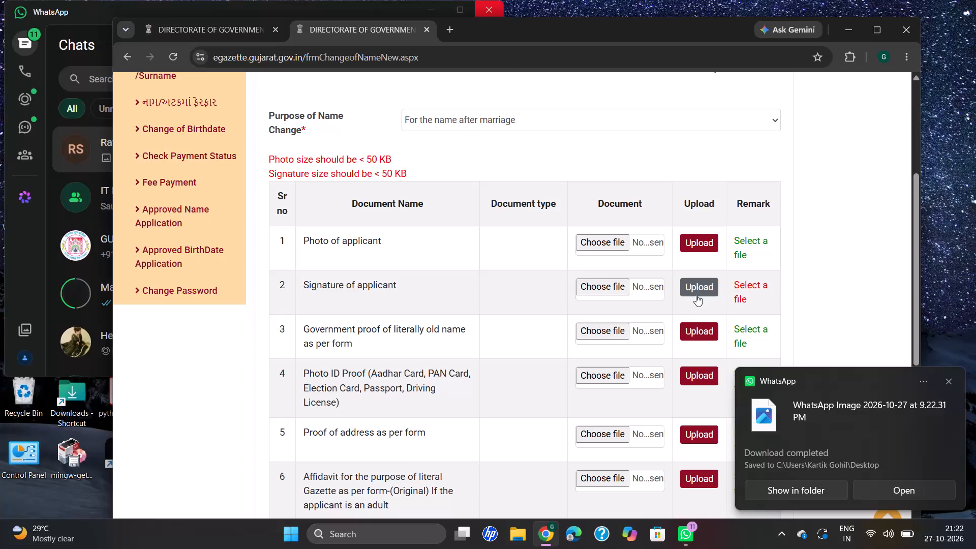
Upload WhatsApp Image 2026-10-27 at 9.22.31 PM from the Desktop folder as the signature of applicant.
{"action": "left_click", "coordinate": [629, 284]}
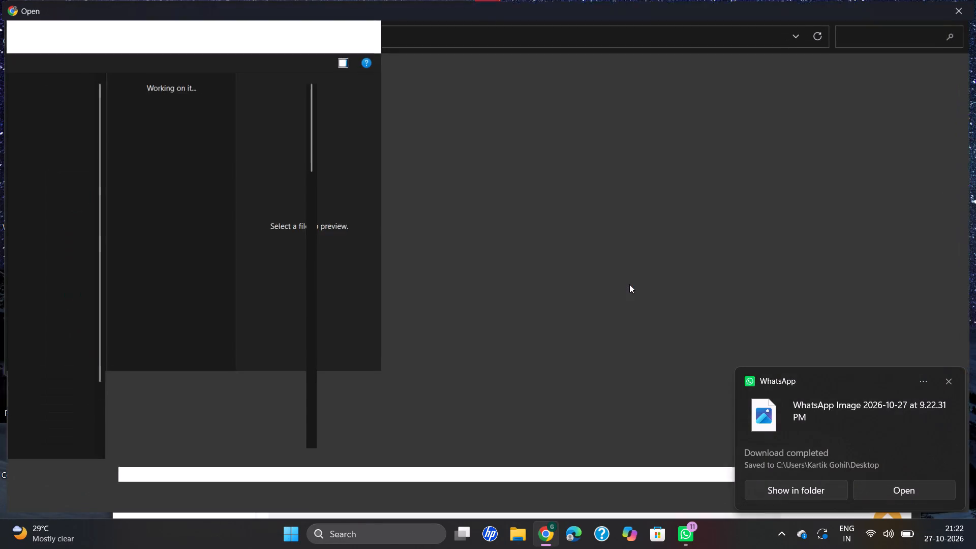
{"action": "scroll", "coordinate": [190, 196], "scroll_direction": "down", "scroll_amount": 1}
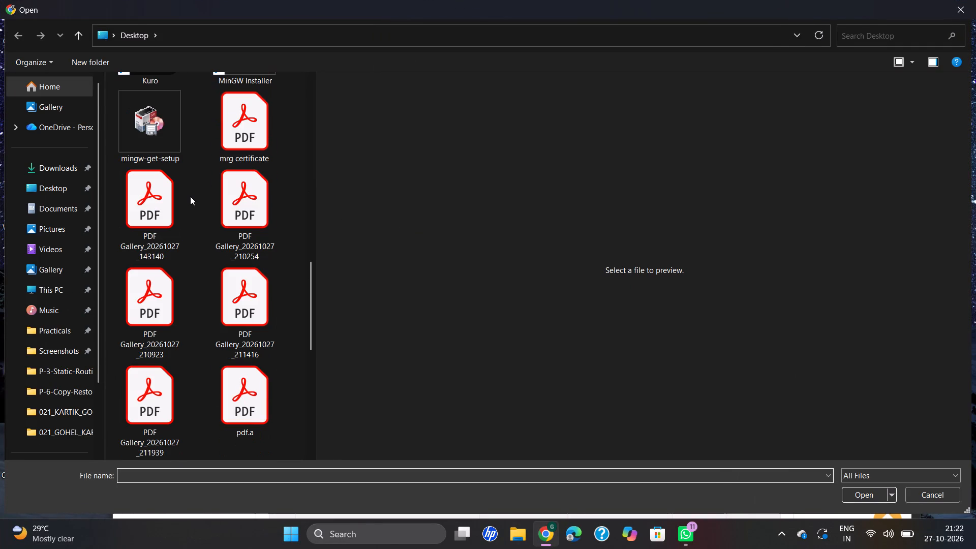
{"action": "left_click", "coordinate": [47, 185]}
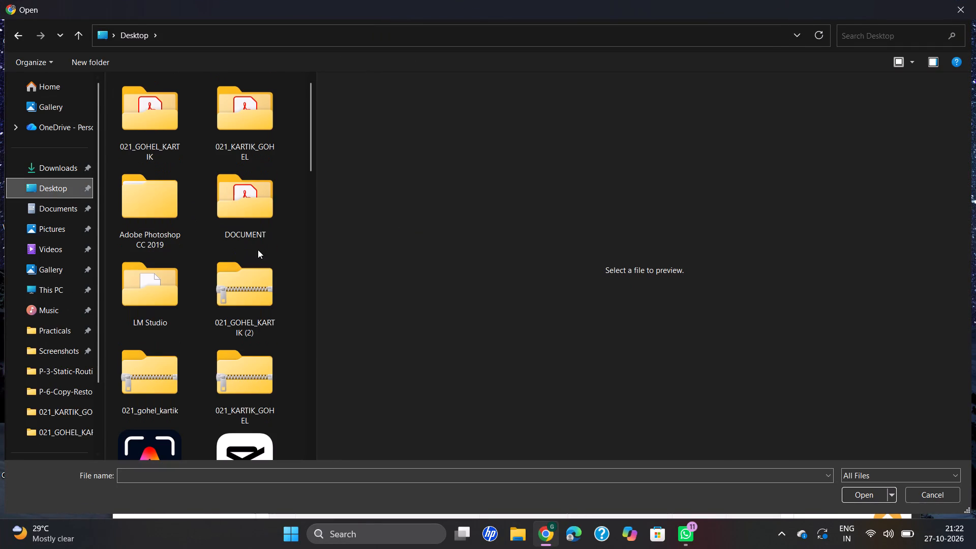
{"action": "scroll", "coordinate": [229, 208], "scroll_direction": "down", "scroll_amount": 6}
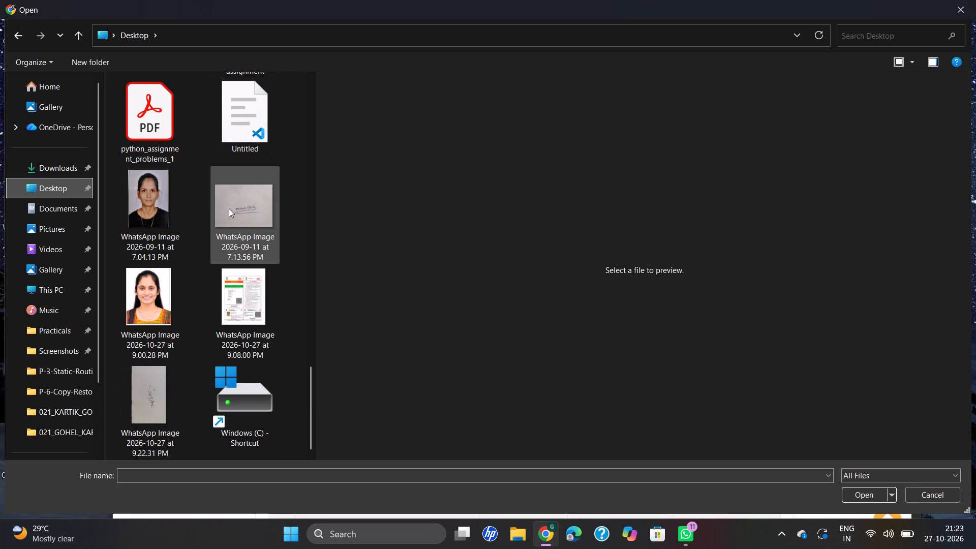
{"action": "double_click", "coordinate": [137, 409]}
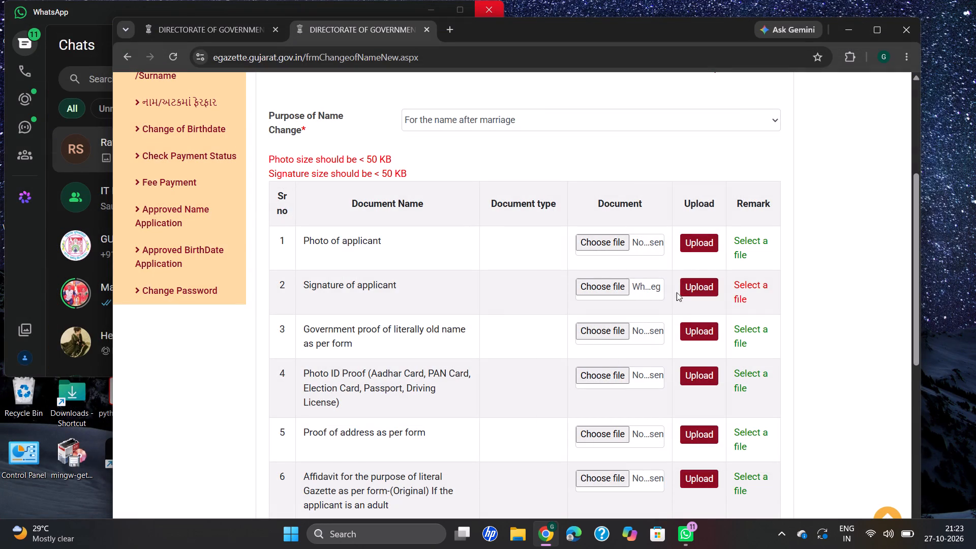
{"action": "left_click", "coordinate": [684, 278]}
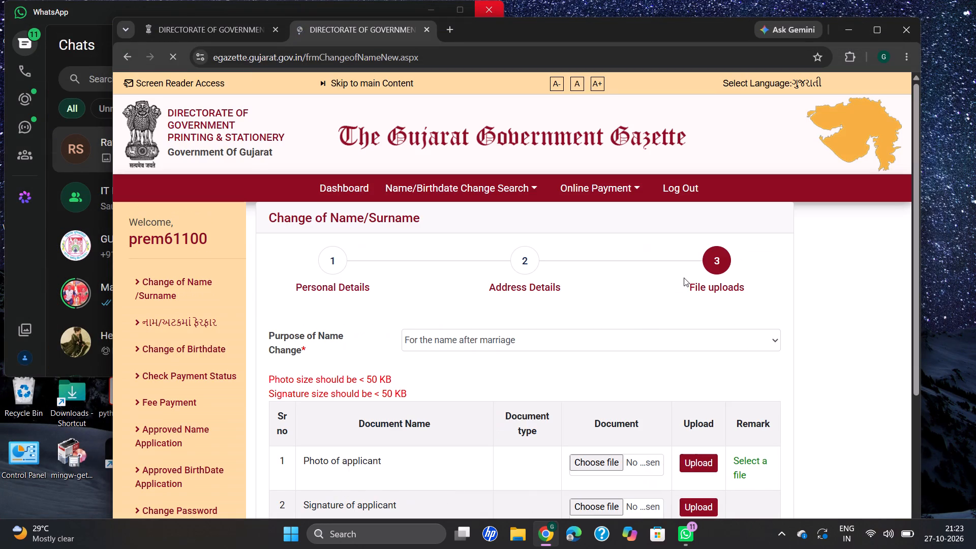
{"action": "scroll", "coordinate": [684, 278], "scroll_direction": "down", "scroll_amount": 1}
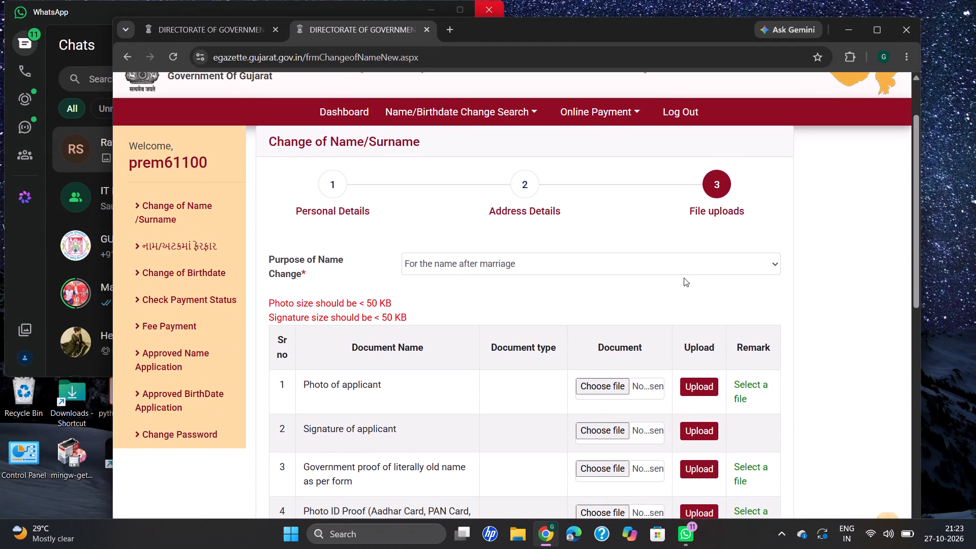
{"action": "scroll", "coordinate": [684, 278], "scroll_direction": "down", "scroll_amount": 1}
{"action": "left_click", "coordinate": [701, 431]}
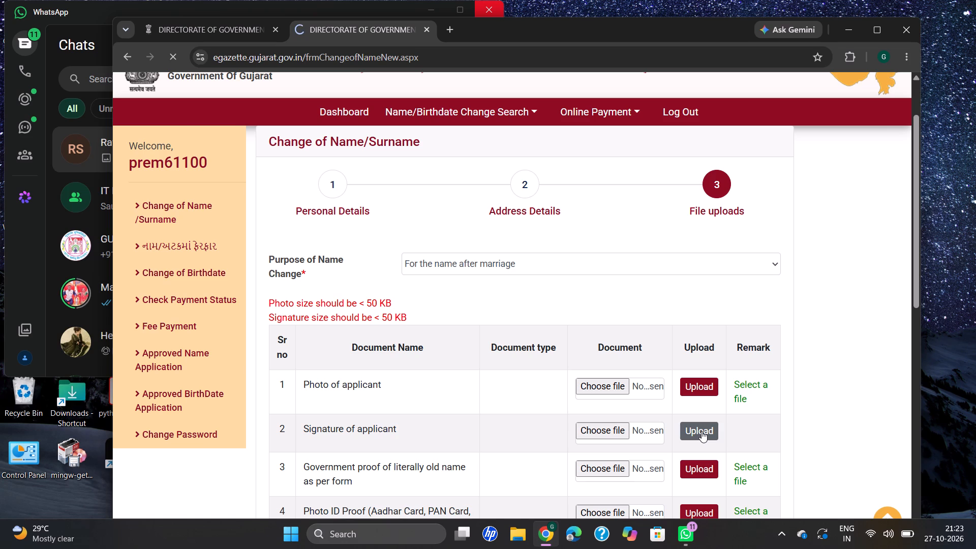
Agree to the declaration that the details above are correct to the best of the applicant's knowledge.
{"action": "scroll", "coordinate": [701, 431], "scroll_direction": "down", "scroll_amount": 1}
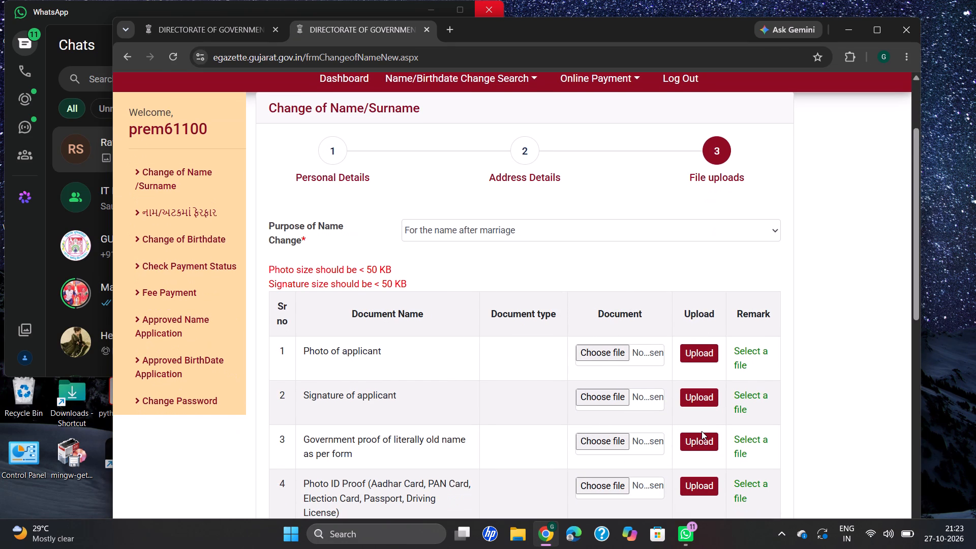
{"action": "scroll", "coordinate": [701, 431], "scroll_direction": "down", "scroll_amount": 2}
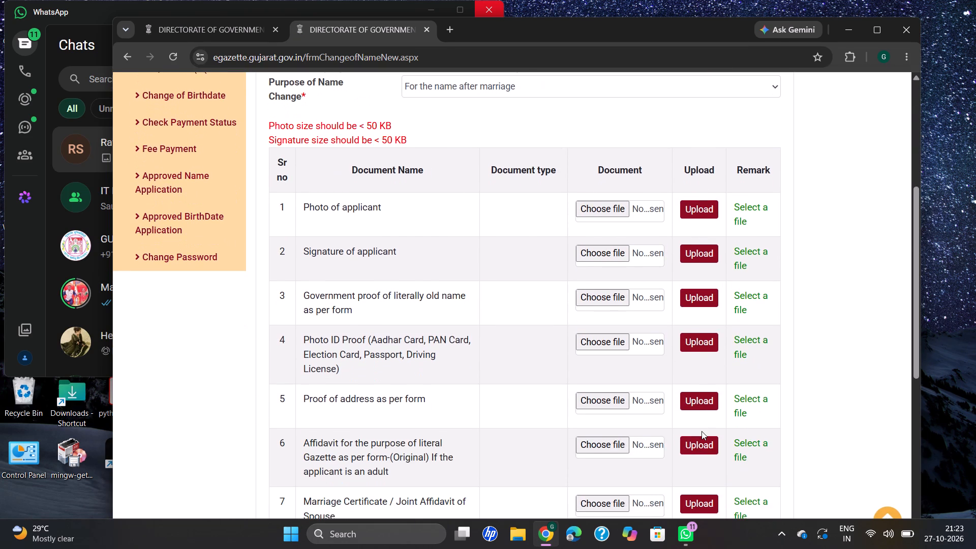
{"action": "scroll", "coordinate": [701, 431], "scroll_direction": "down", "scroll_amount": 3}
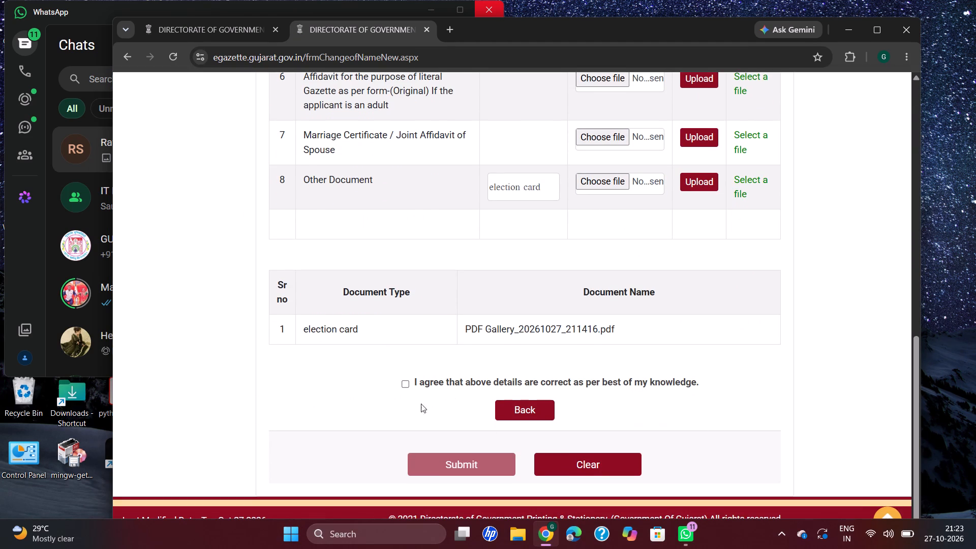
{"action": "left_click", "coordinate": [406, 388]}
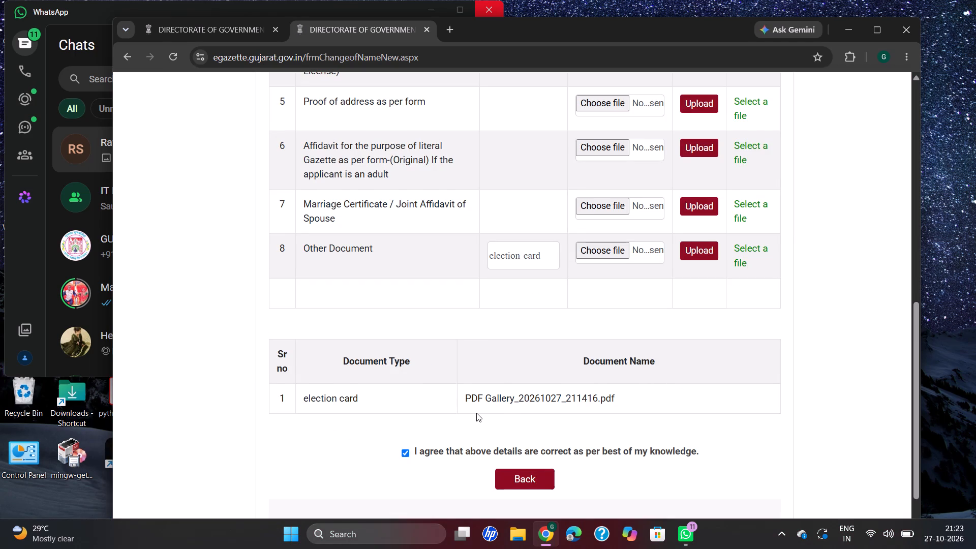
Review the File uploads section, checking the purpose of name change, the required document rows and the uploaded document list.
{"action": "scroll", "coordinate": [476, 413], "scroll_direction": "down", "scroll_amount": 2}
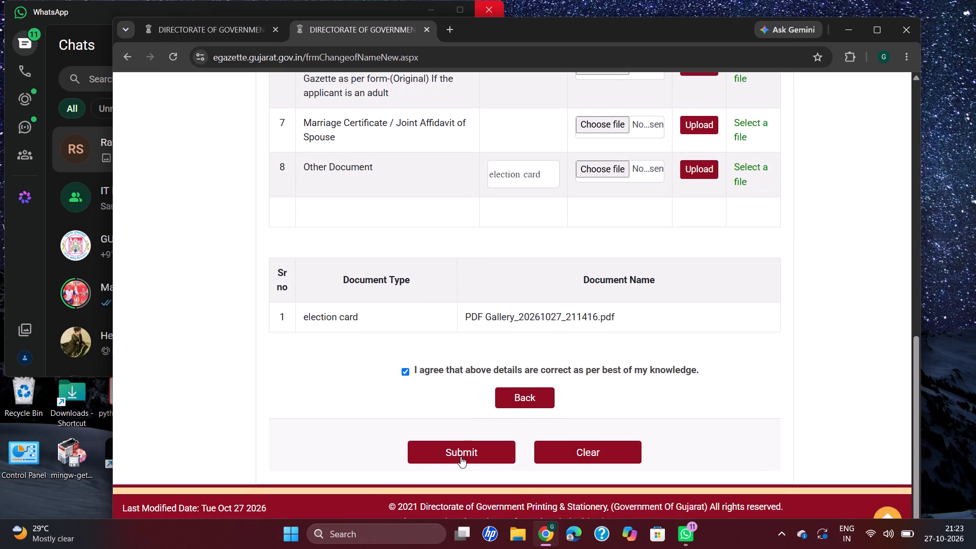
{"action": "scroll", "coordinate": [482, 294], "scroll_direction": "up", "scroll_amount": 5}
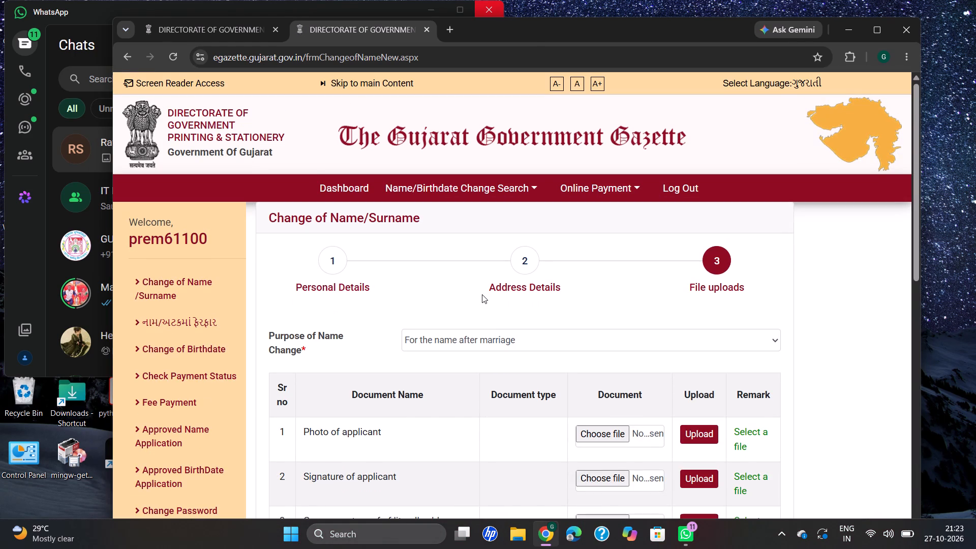
{"action": "scroll", "coordinate": [482, 294], "scroll_direction": "down", "scroll_amount": 3}
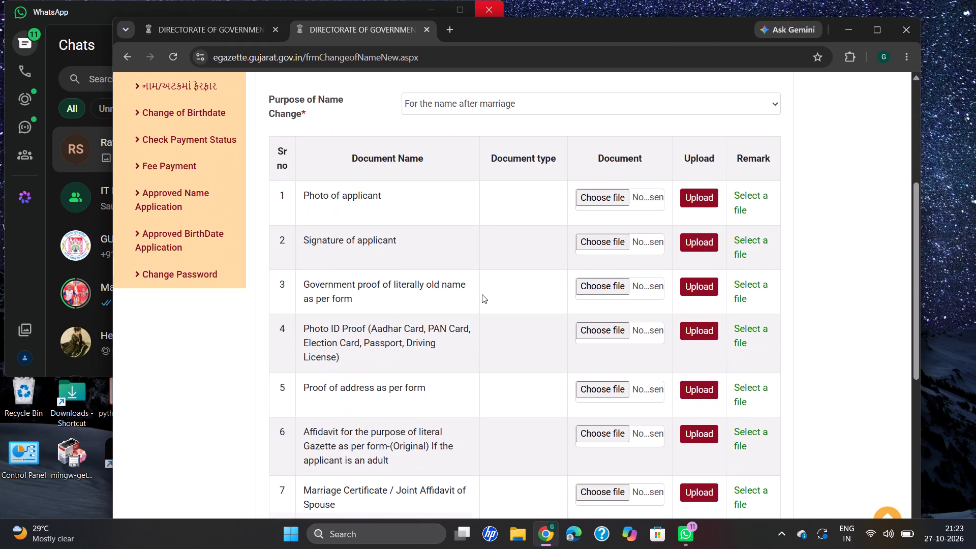
{"action": "scroll", "coordinate": [482, 294], "scroll_direction": "down", "scroll_amount": 5}
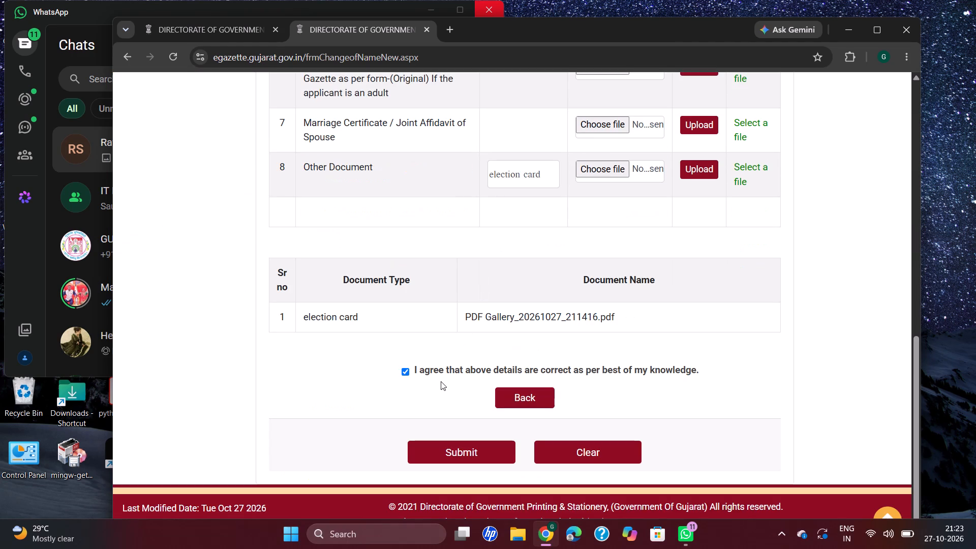
{"action": "scroll", "coordinate": [441, 381], "scroll_direction": "up", "scroll_amount": 1}
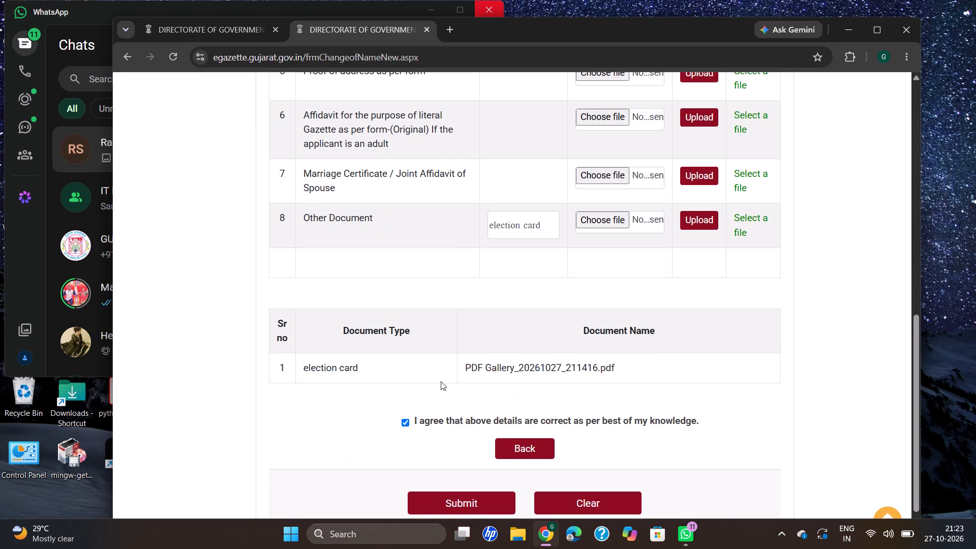
{"action": "scroll", "coordinate": [441, 381], "scroll_direction": "up", "scroll_amount": 2}
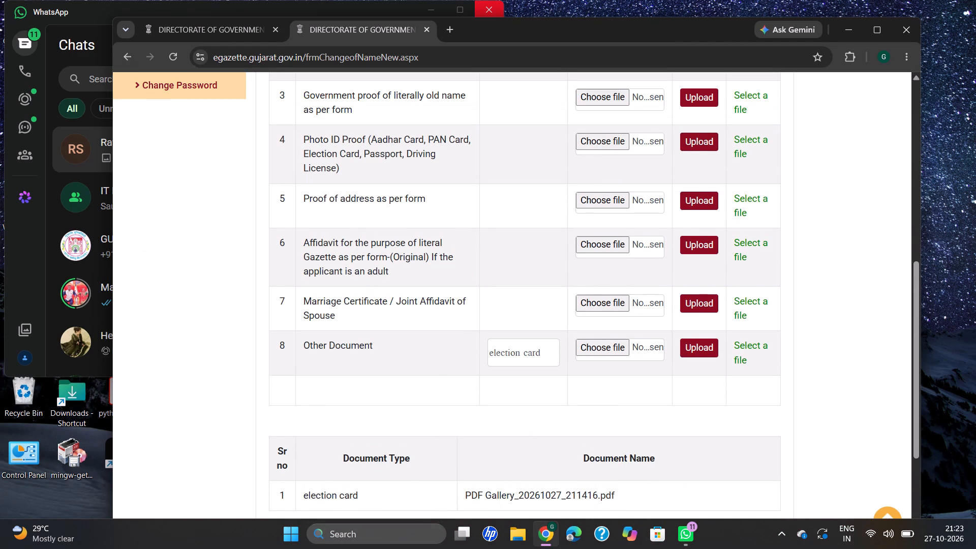
{"action": "scroll", "coordinate": [360, 345], "scroll_direction": "up", "scroll_amount": 1}
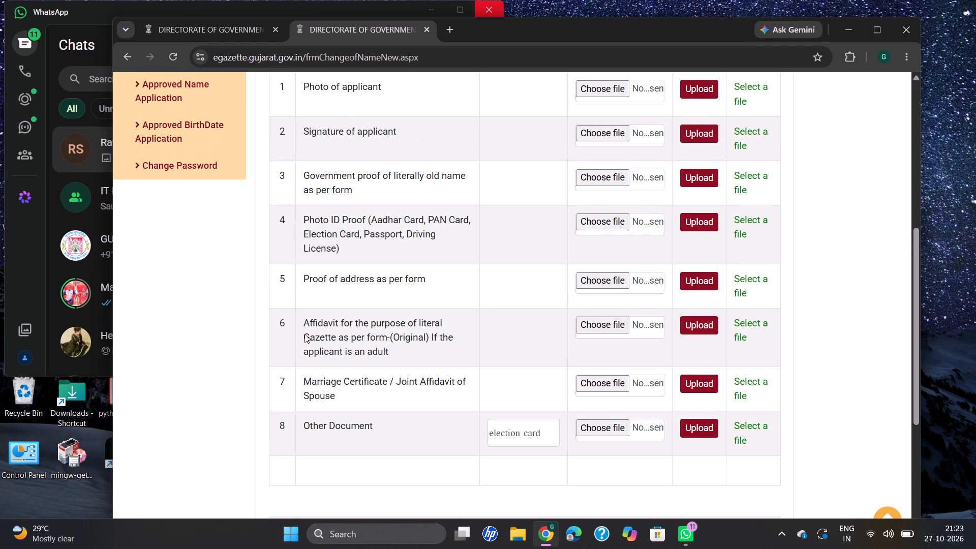
{"action": "scroll", "coordinate": [385, 284], "scroll_direction": "up", "scroll_amount": 1}
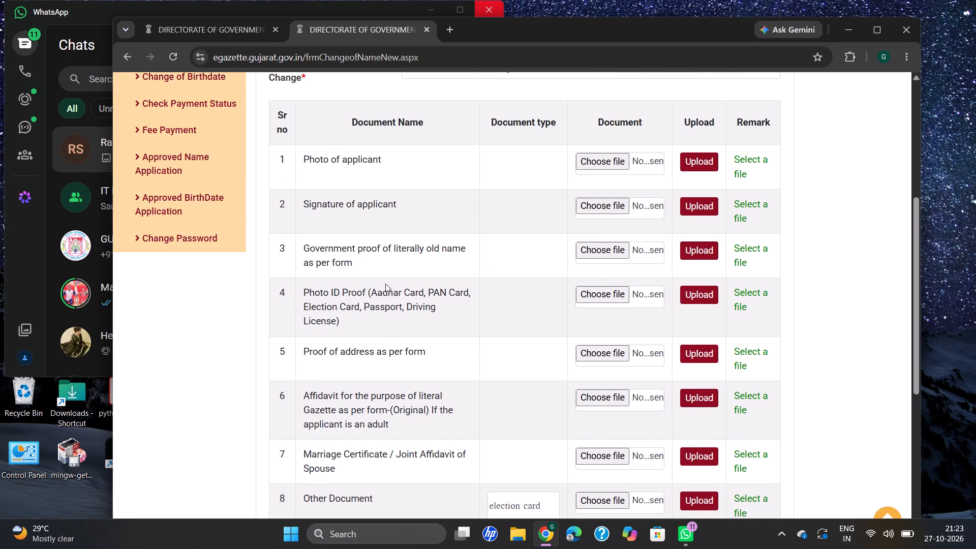
{"action": "scroll", "coordinate": [385, 284], "scroll_direction": "down", "scroll_amount": 8}
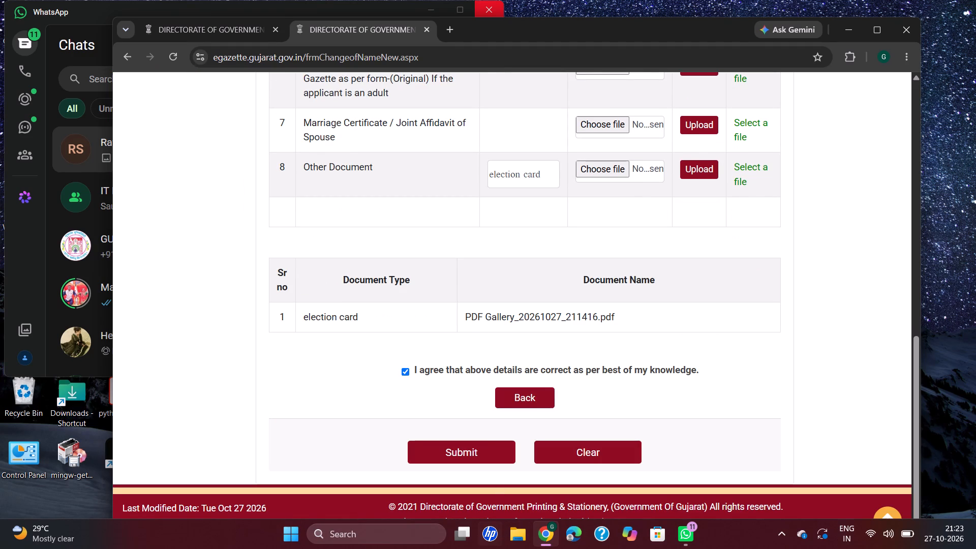
{"action": "scroll", "coordinate": [489, 39], "scroll_direction": "up", "scroll_amount": 3}
{"action": "scroll", "coordinate": [407, 158], "scroll_direction": "up", "scroll_amount": 3}
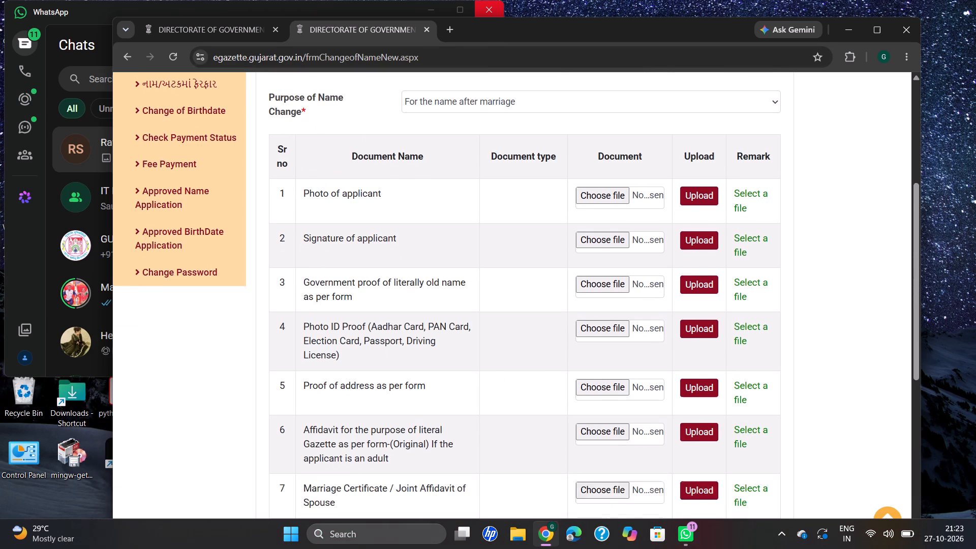
{"action": "scroll", "coordinate": [407, 158], "scroll_direction": "up", "scroll_amount": 1}
{"action": "scroll", "coordinate": [306, 306], "scroll_direction": "down", "scroll_amount": 1}
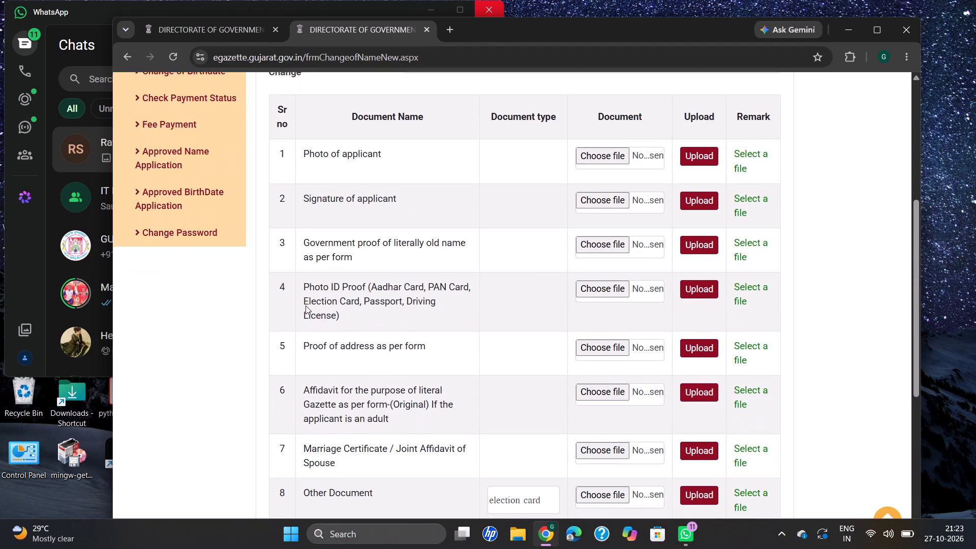
{"action": "scroll", "coordinate": [306, 306], "scroll_direction": "down", "scroll_amount": 1}
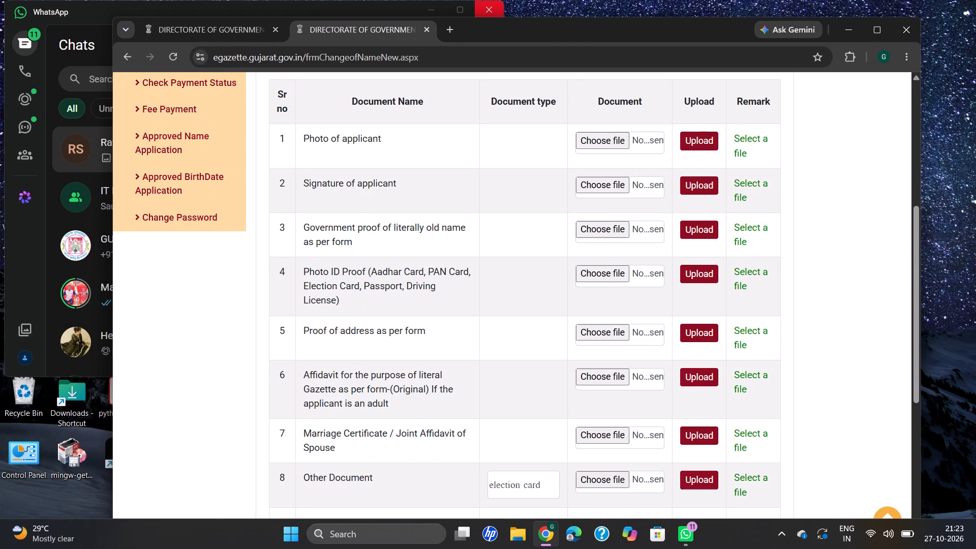
Submit the Change of Name/Surname application and acknowledge the application number notice to proceed to the payment site.
{"action": "scroll", "coordinate": [306, 306], "scroll_direction": "down", "scroll_amount": 5}
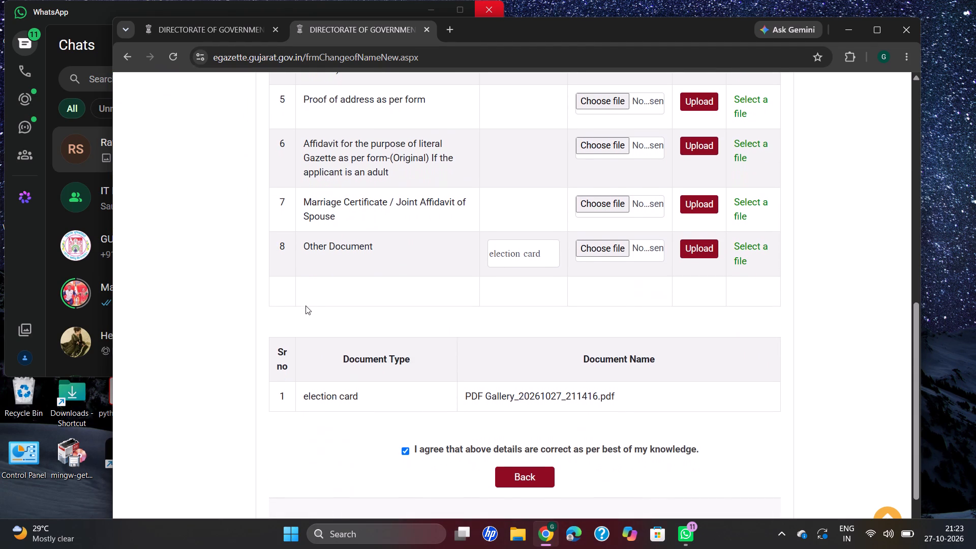
{"action": "scroll", "coordinate": [306, 306], "scroll_direction": "down", "scroll_amount": 1}
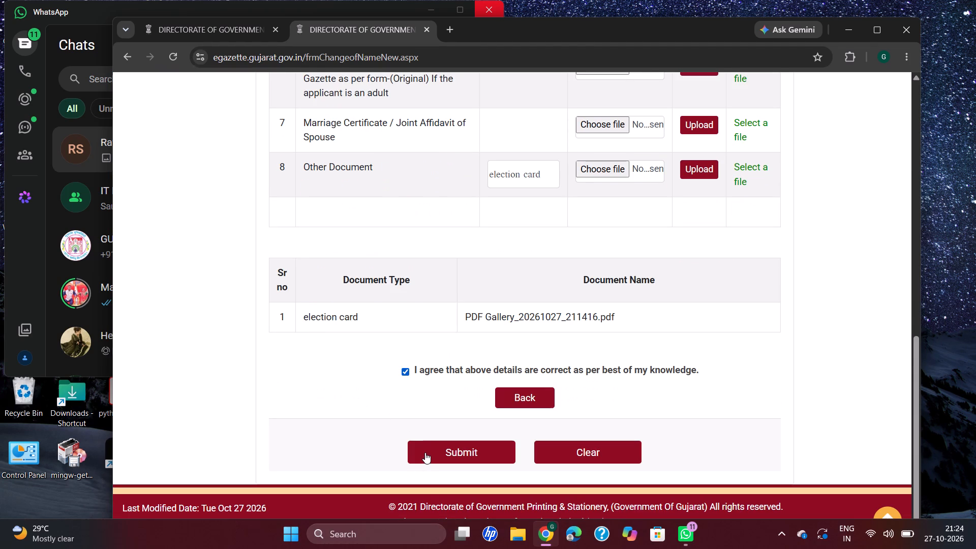
{"action": "left_click", "coordinate": [425, 452]}
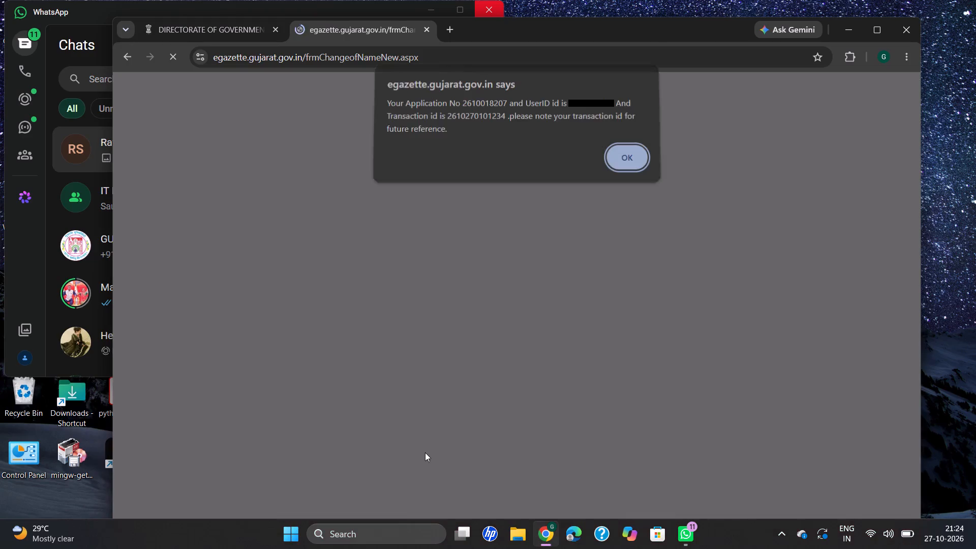
{"action": "left_click", "coordinate": [629, 169]}
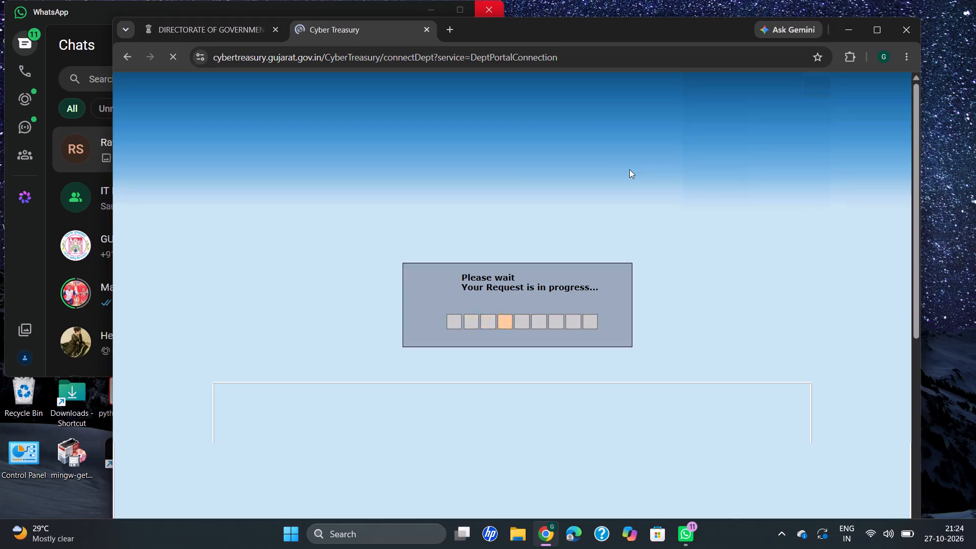
Examine the Cyber Treasury e-payment form, its payment methods and fee details, with the browser window maximized.
{"action": "scroll", "coordinate": [629, 169], "scroll_direction": "down", "scroll_amount": 1}
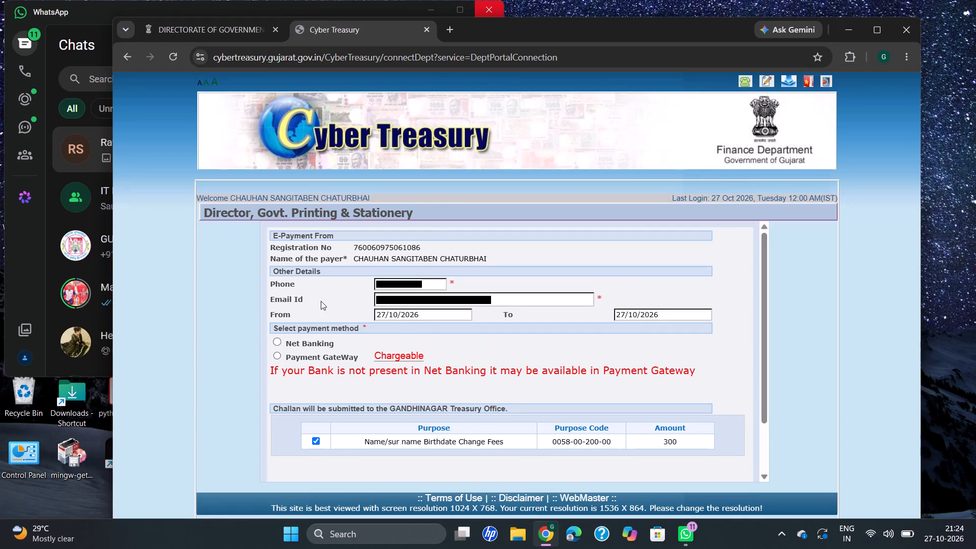
{"action": "scroll", "coordinate": [321, 301], "scroll_direction": "down", "scroll_amount": 3}
{"action": "scroll", "coordinate": [321, 301], "scroll_direction": "up", "scroll_amount": 1}
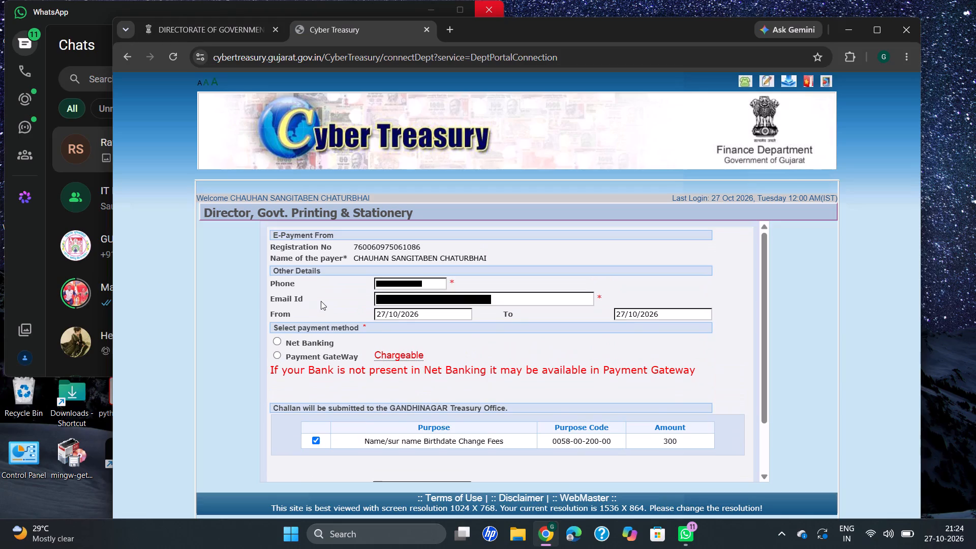
{"action": "scroll", "coordinate": [321, 301], "scroll_direction": "down", "scroll_amount": 4}
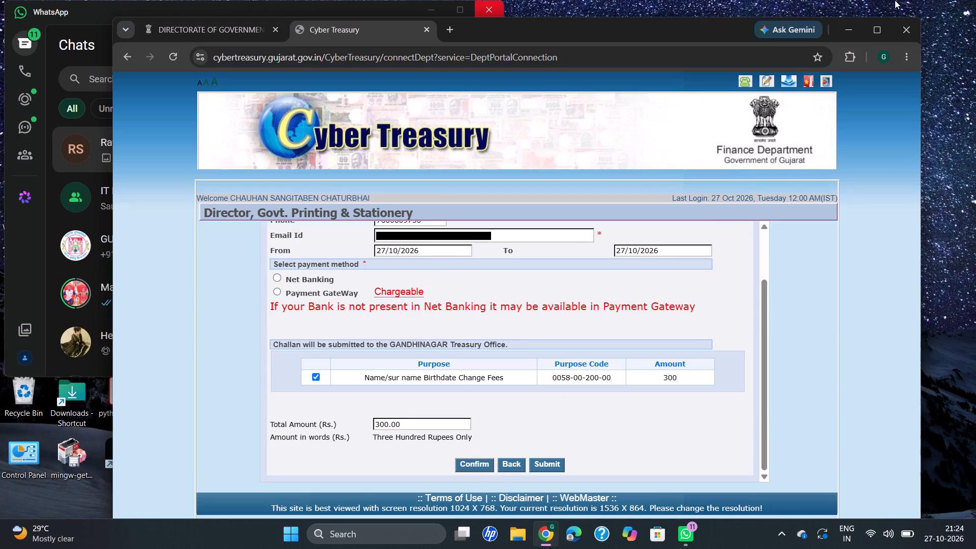
{"action": "left_click", "coordinate": [872, 28]}
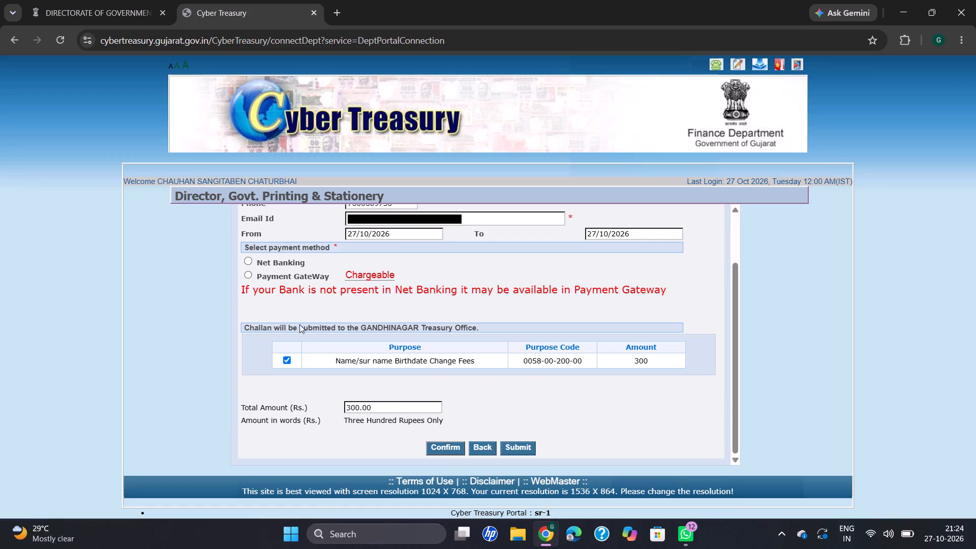
{"action": "scroll", "coordinate": [354, 280], "scroll_direction": "up", "scroll_amount": 3}
{"action": "scroll", "coordinate": [354, 280], "scroll_direction": "down", "scroll_amount": 1}
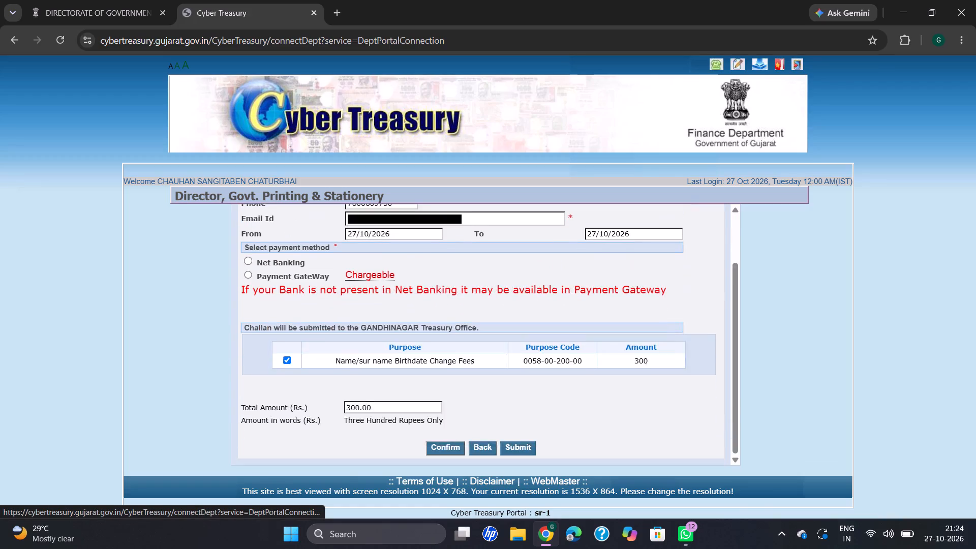
{"action": "scroll", "coordinate": [354, 280], "scroll_direction": "down", "scroll_amount": 1}
{"action": "scroll", "coordinate": [354, 280], "scroll_direction": "up", "scroll_amount": 2}
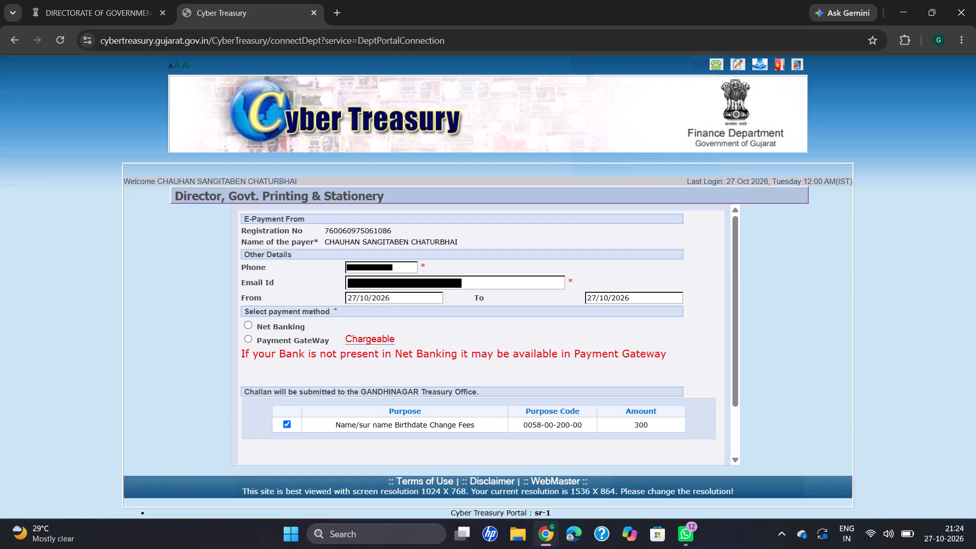
{"action": "scroll", "coordinate": [277, 359], "scroll_direction": "down", "scroll_amount": 3}
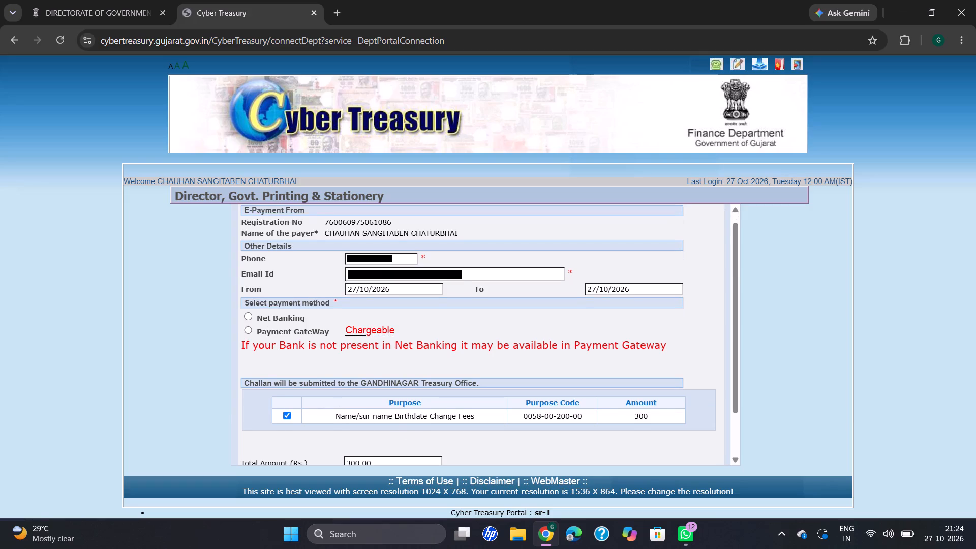
Go back from the e-payment form to the name change application without choosing a payment method.
{"action": "left_click", "coordinate": [477, 447]}
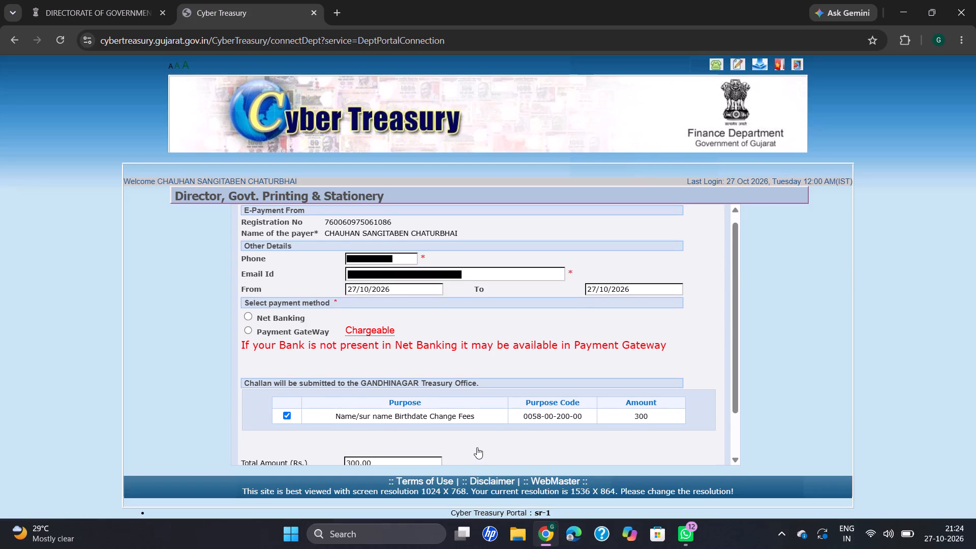
{"action": "left_click", "coordinate": [477, 447]}
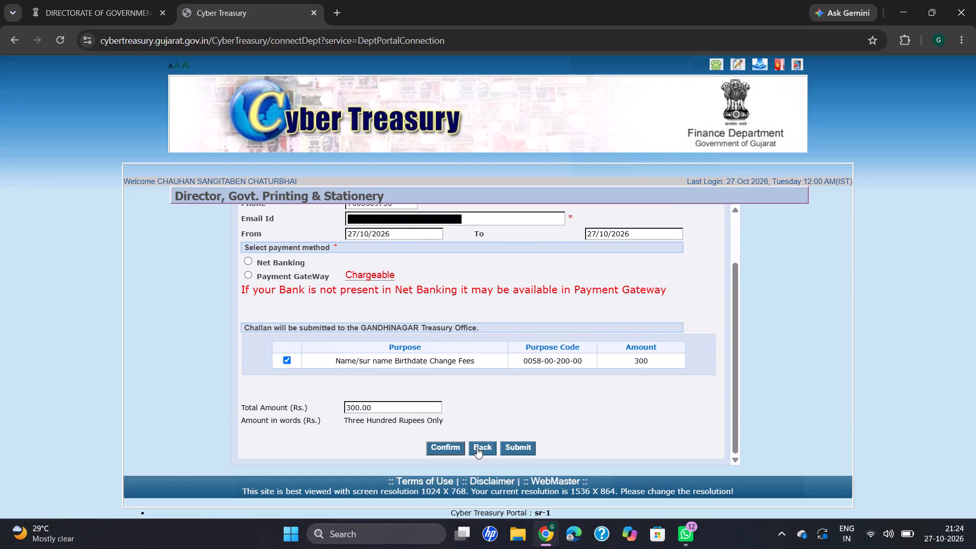
{"action": "scroll", "coordinate": [477, 447], "scroll_direction": "up", "scroll_amount": 5}
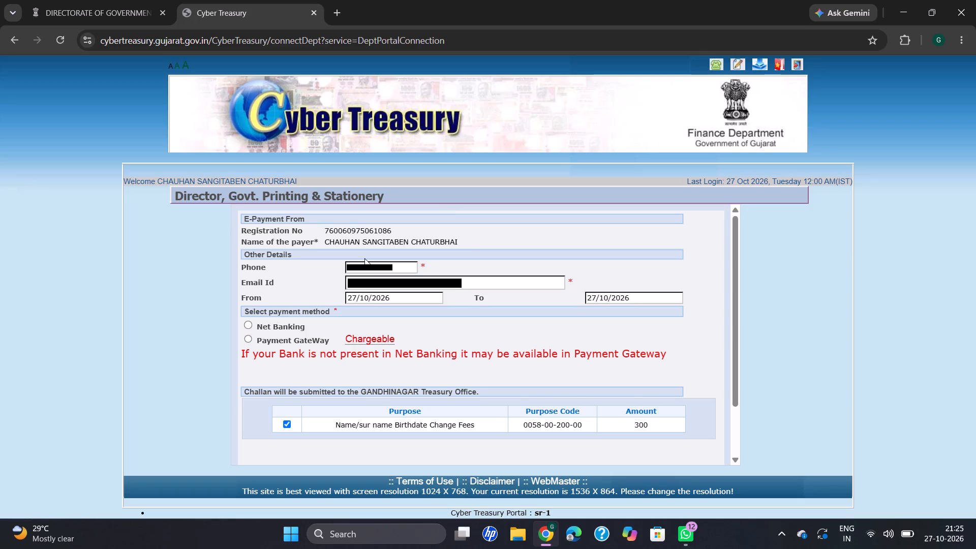
{"action": "scroll", "coordinate": [364, 258], "scroll_direction": "down", "scroll_amount": 3}
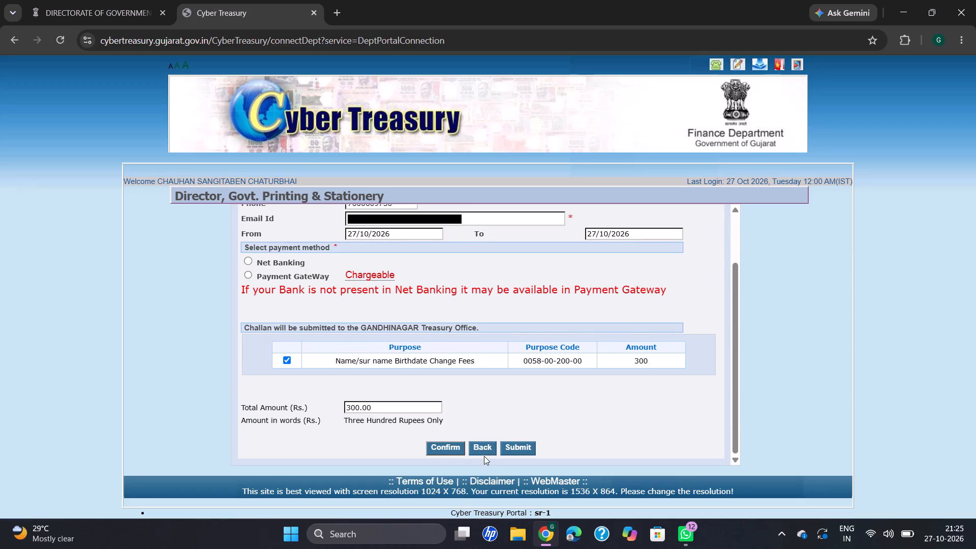
{"action": "left_click", "coordinate": [478, 444]}
{"action": "left_click", "coordinate": [478, 444]}
{"action": "scroll", "coordinate": [496, 334], "scroll_direction": "up", "scroll_amount": 5}
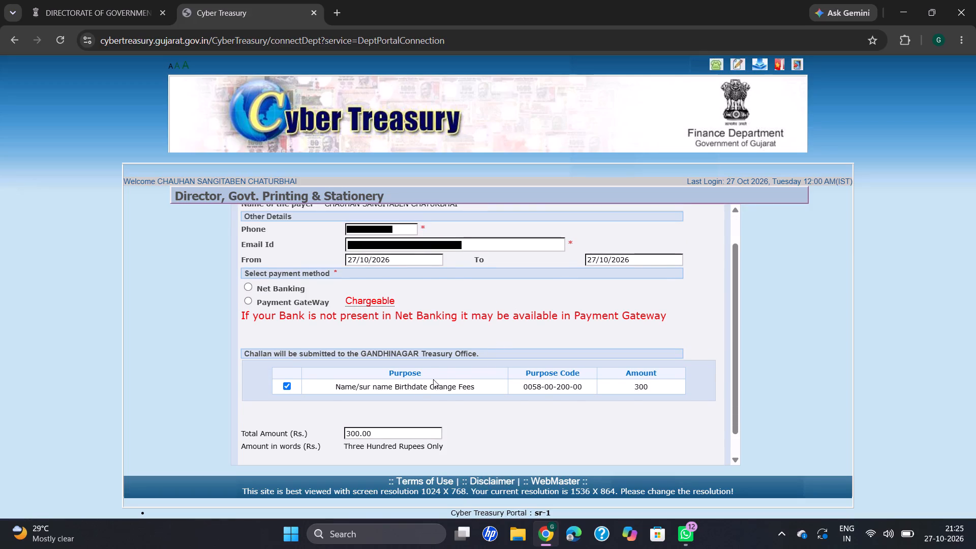
{"action": "left_click", "coordinate": [8, 36]}
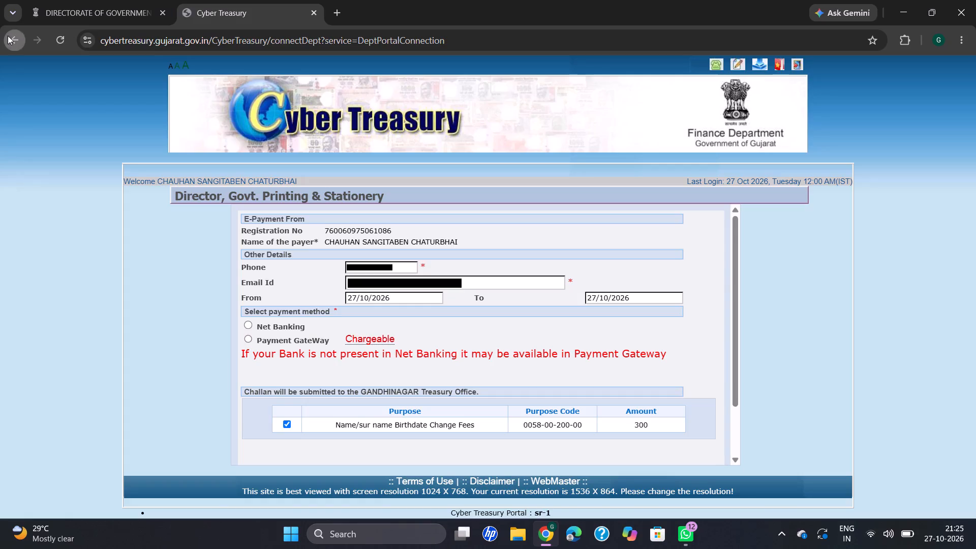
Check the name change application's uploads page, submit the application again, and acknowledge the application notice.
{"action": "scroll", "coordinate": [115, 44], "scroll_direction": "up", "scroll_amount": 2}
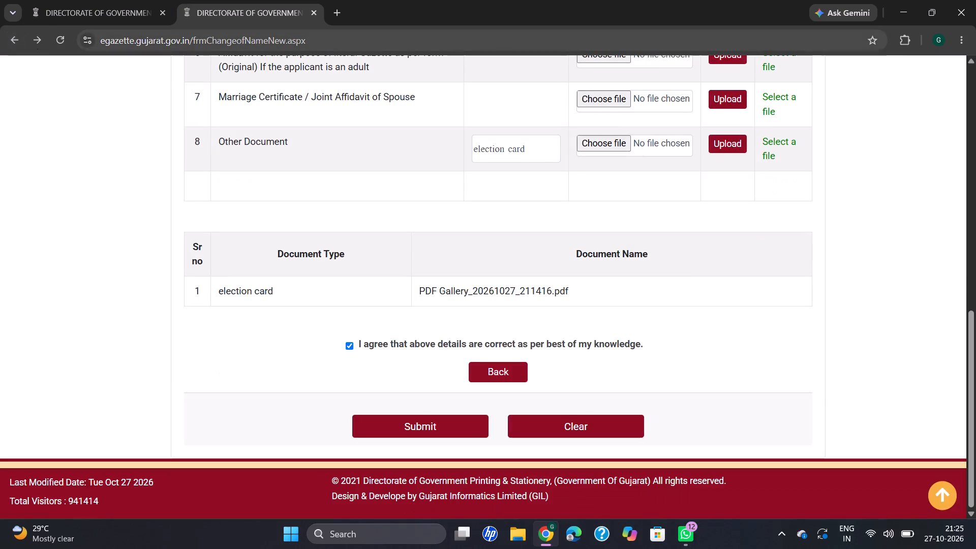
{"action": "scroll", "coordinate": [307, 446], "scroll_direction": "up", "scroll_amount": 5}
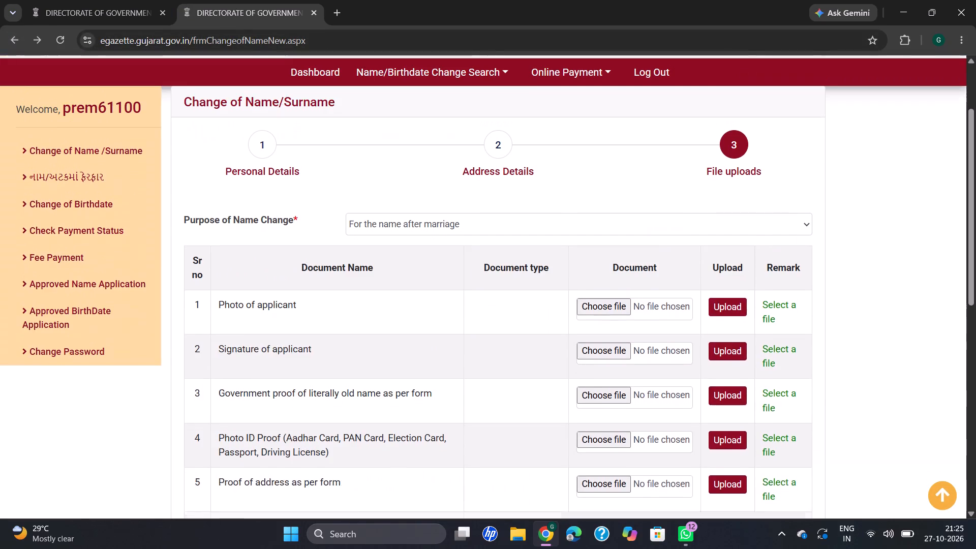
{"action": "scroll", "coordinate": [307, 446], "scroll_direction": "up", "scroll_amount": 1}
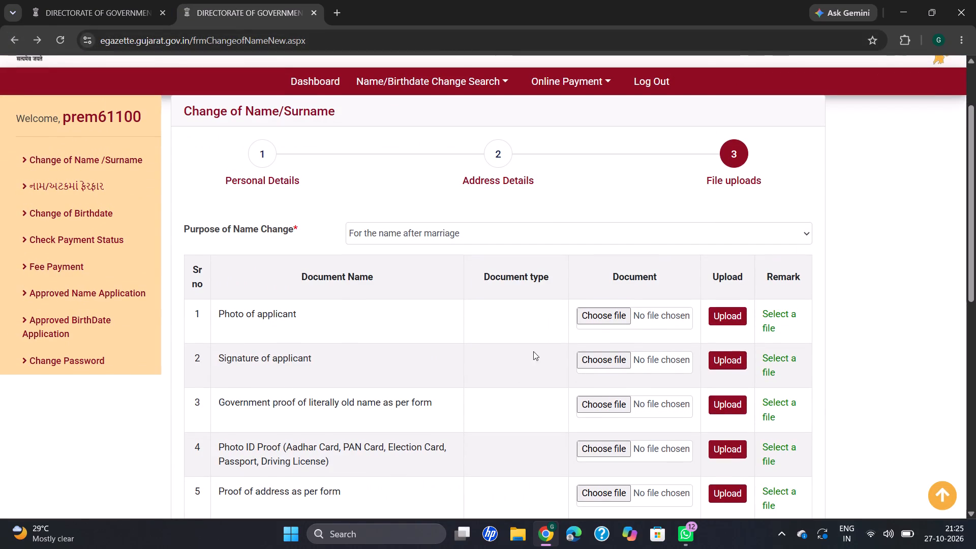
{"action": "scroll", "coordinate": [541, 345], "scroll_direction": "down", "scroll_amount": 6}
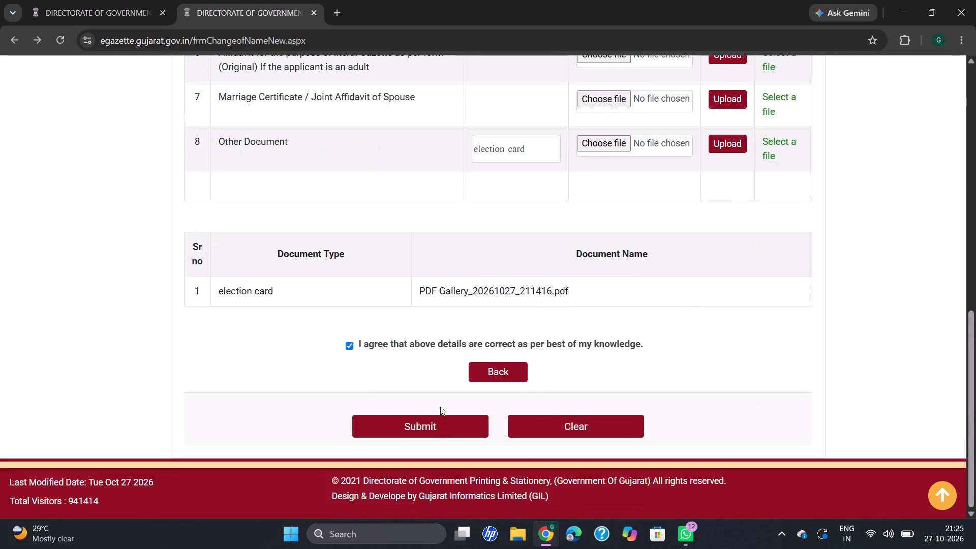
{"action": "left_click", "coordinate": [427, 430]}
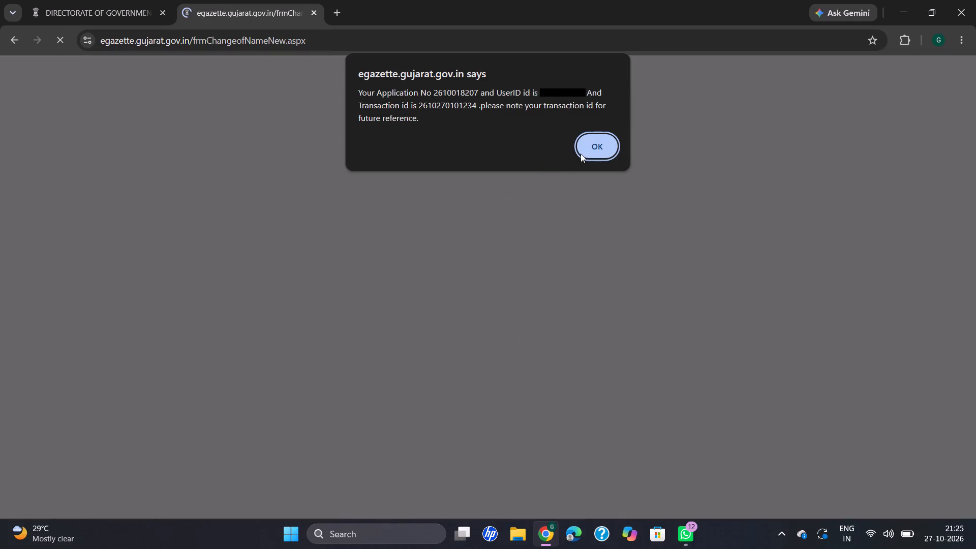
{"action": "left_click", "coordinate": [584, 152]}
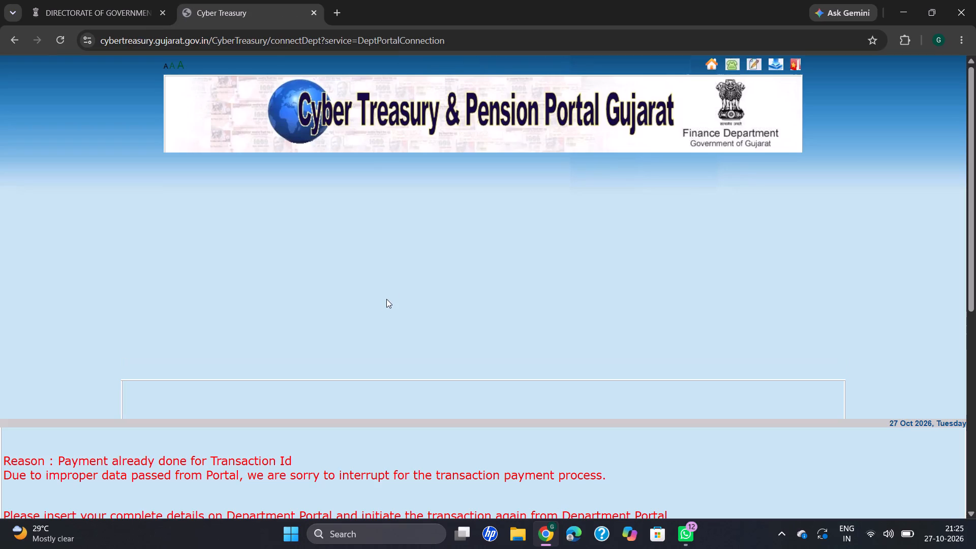
Examine the Cyber Treasury page for the reason given about the payment transaction and the instruction on how to proceed.
{"action": "scroll", "coordinate": [349, 334], "scroll_direction": "down", "scroll_amount": 1}
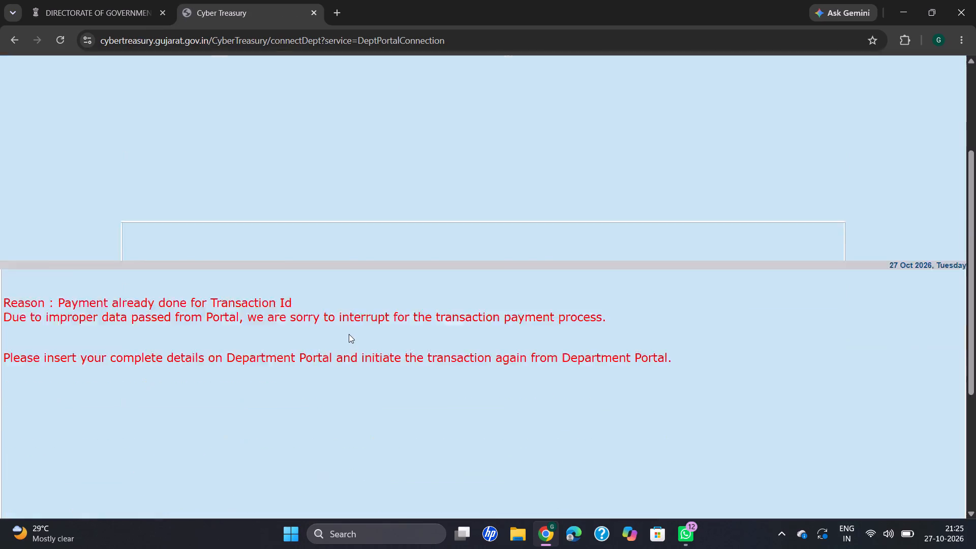
{"action": "scroll", "coordinate": [349, 334], "scroll_direction": "down", "scroll_amount": 1}
{"action": "scroll", "coordinate": [349, 334], "scroll_direction": "up", "scroll_amount": 3}
{"action": "scroll", "coordinate": [349, 334], "scroll_direction": "down", "scroll_amount": 3}
{"action": "scroll", "coordinate": [349, 334], "scroll_direction": "up", "scroll_amount": 2}
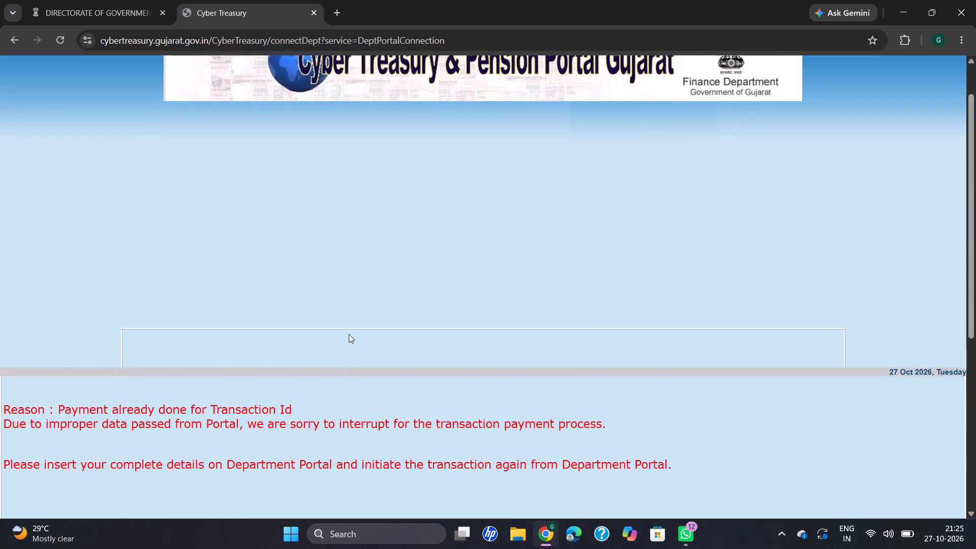
{"action": "scroll", "coordinate": [349, 334], "scroll_direction": "down", "scroll_amount": 7}
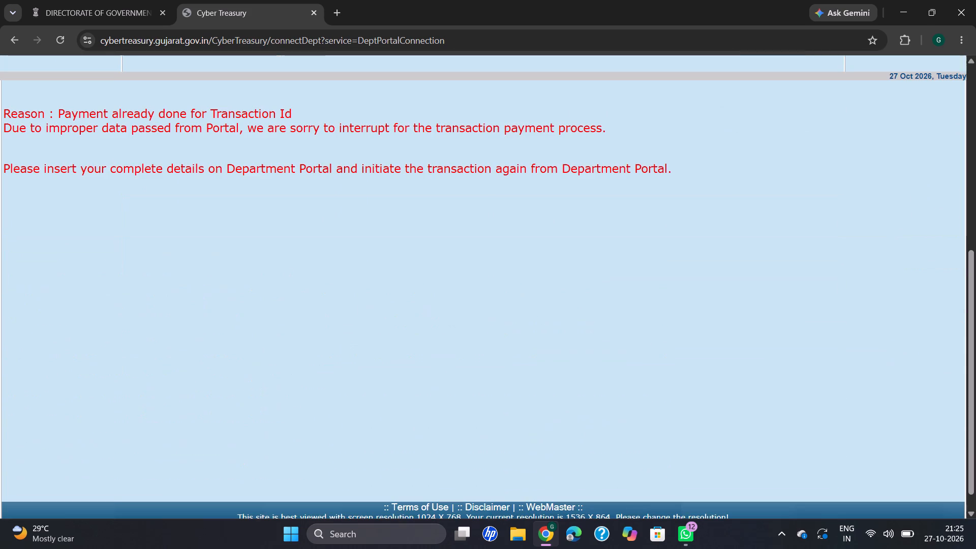
{"action": "scroll", "coordinate": [349, 334], "scroll_direction": "down", "scroll_amount": 5}
{"action": "scroll", "coordinate": [349, 334], "scroll_direction": "up", "scroll_amount": 8}
{"action": "scroll", "coordinate": [349, 334], "scroll_direction": "down", "scroll_amount": 5}
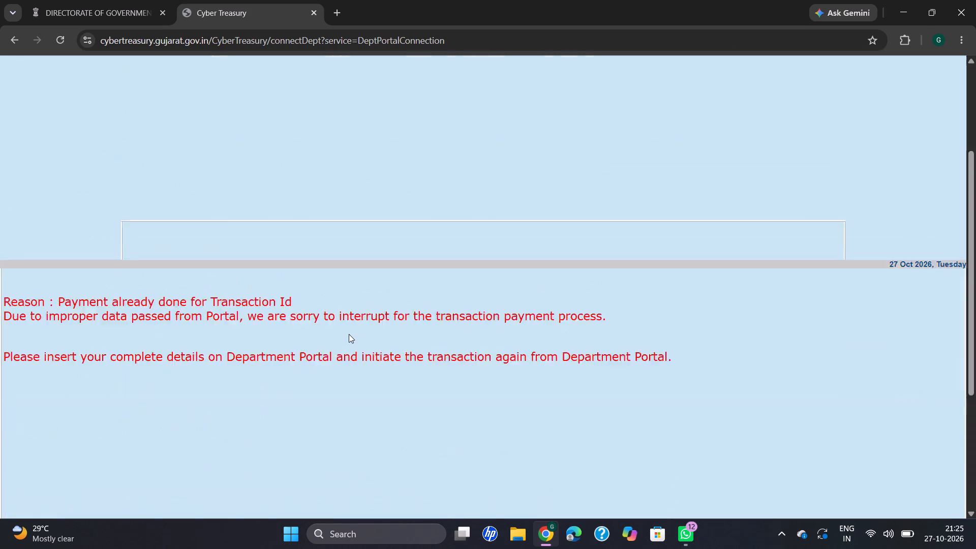
{"action": "scroll", "coordinate": [349, 334], "scroll_direction": "down", "scroll_amount": 5}
{"action": "scroll", "coordinate": [349, 334], "scroll_direction": "up", "scroll_amount": 8}
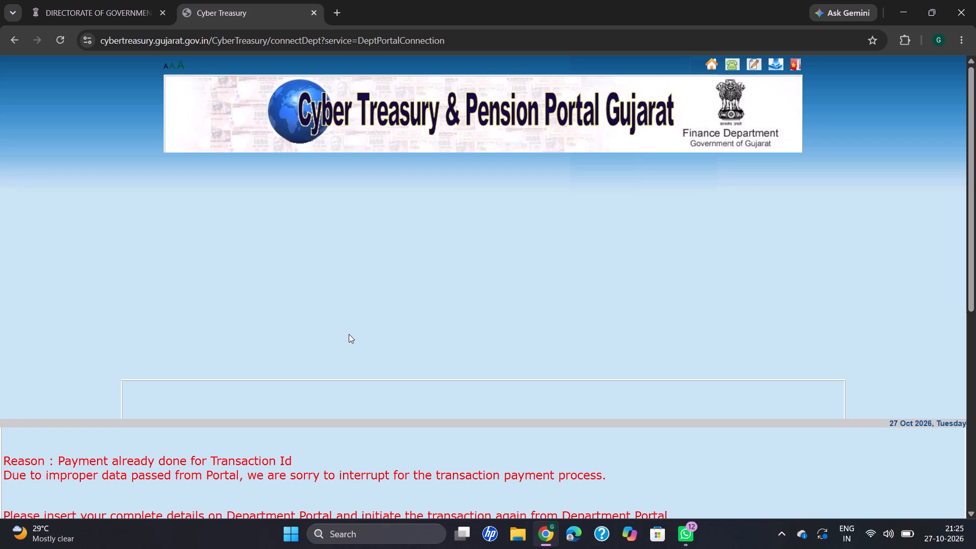
{"action": "scroll", "coordinate": [349, 334], "scroll_direction": "down", "scroll_amount": 4}
{"action": "scroll", "coordinate": [349, 334], "scroll_direction": "up", "scroll_amount": 10}
{"action": "scroll", "coordinate": [349, 334], "scroll_direction": "down", "scroll_amount": 7}
{"action": "scroll", "coordinate": [349, 334], "scroll_direction": "up", "scroll_amount": 9}
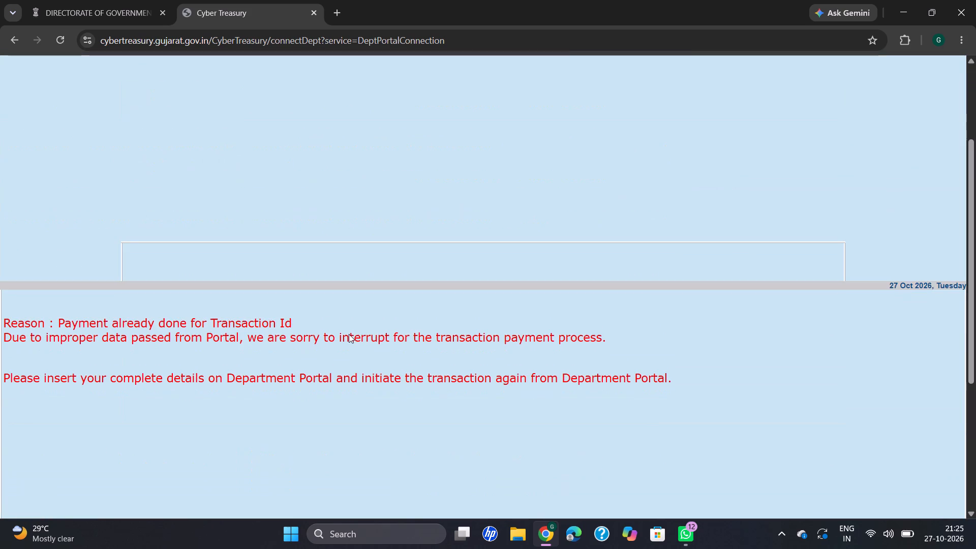
{"action": "scroll", "coordinate": [349, 334], "scroll_direction": "down", "scroll_amount": 8}
{"action": "scroll", "coordinate": [349, 334], "scroll_direction": "up", "scroll_amount": 9}
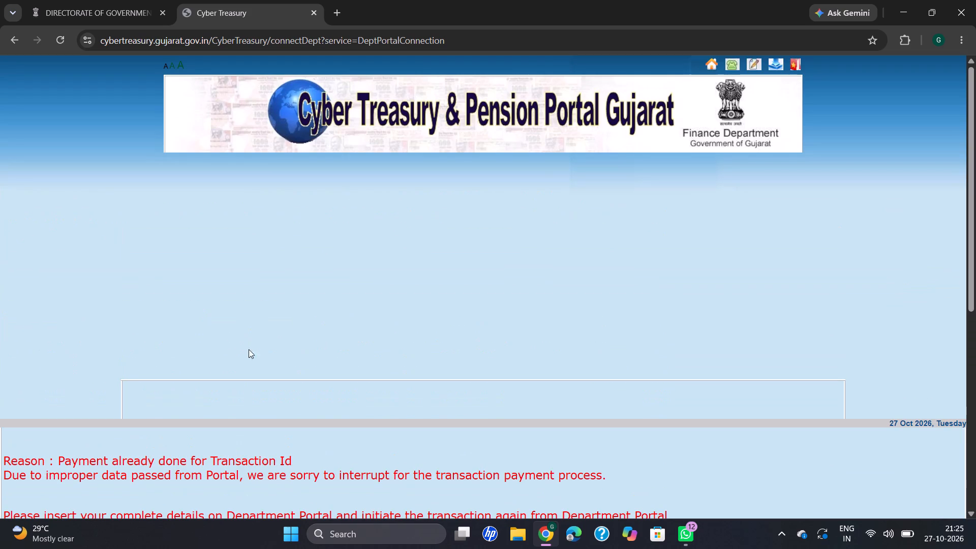
{"action": "scroll", "coordinate": [171, 407], "scroll_direction": "down", "scroll_amount": 8}
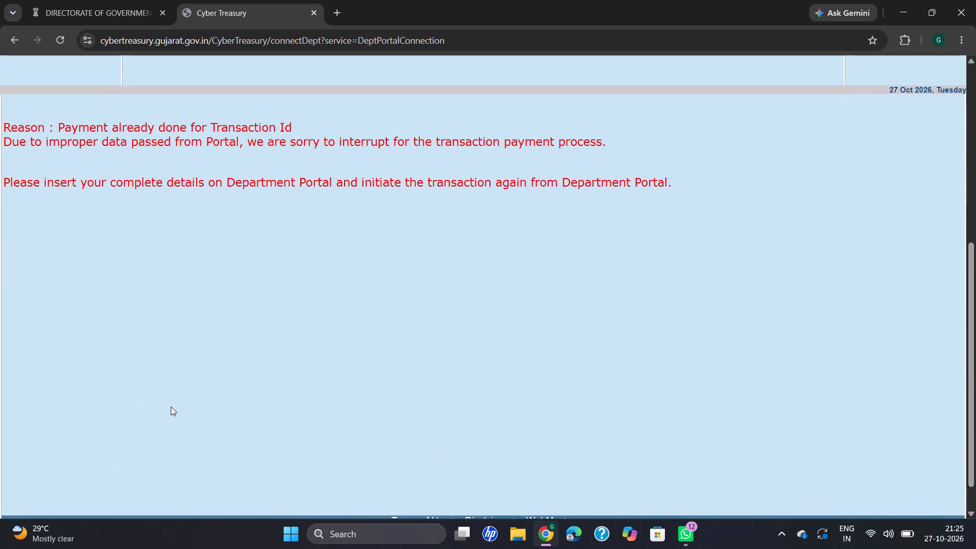
{"action": "scroll", "coordinate": [171, 407], "scroll_direction": "down", "scroll_amount": 2}
{"action": "scroll", "coordinate": [171, 407], "scroll_direction": "up", "scroll_amount": 7}
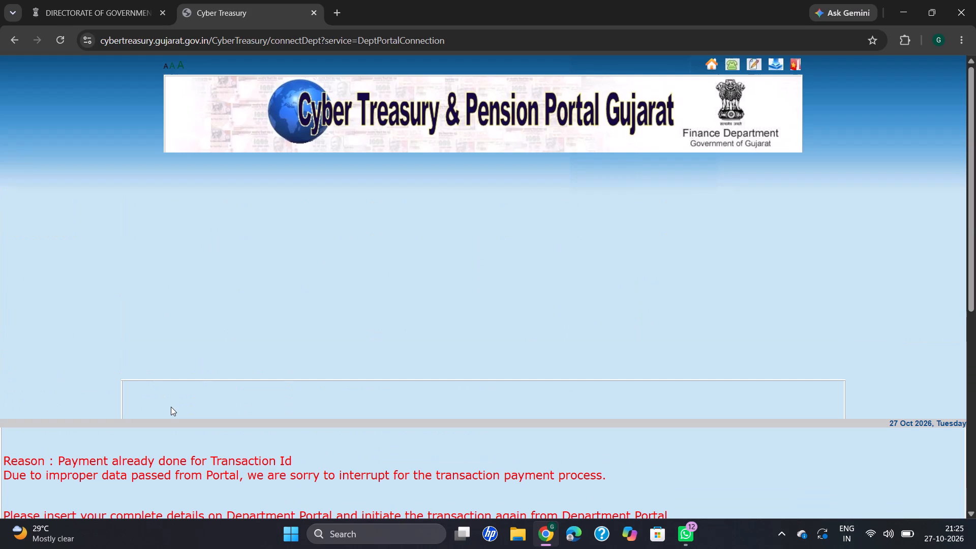
{"action": "scroll", "coordinate": [171, 407], "scroll_direction": "down", "scroll_amount": 8}
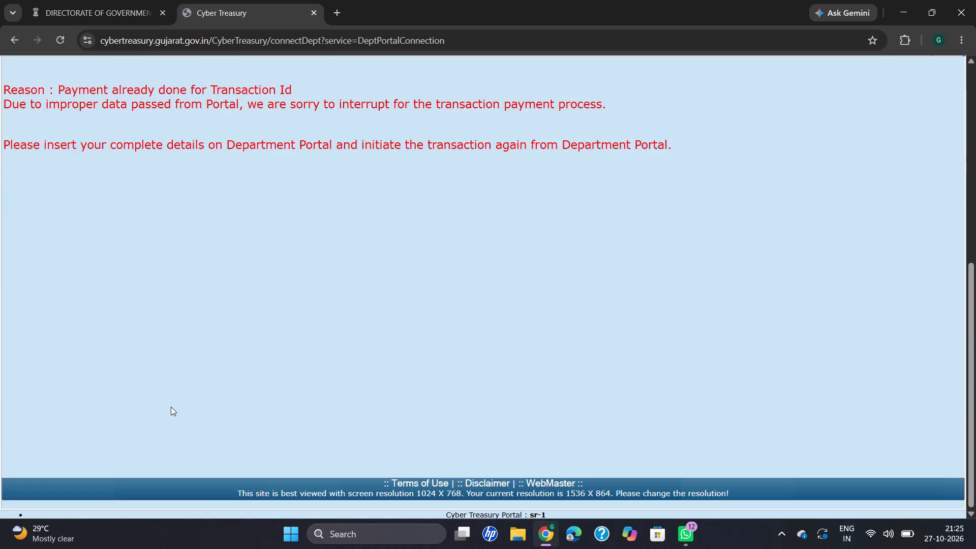
{"action": "scroll", "coordinate": [171, 407], "scroll_direction": "up", "scroll_amount": 8}
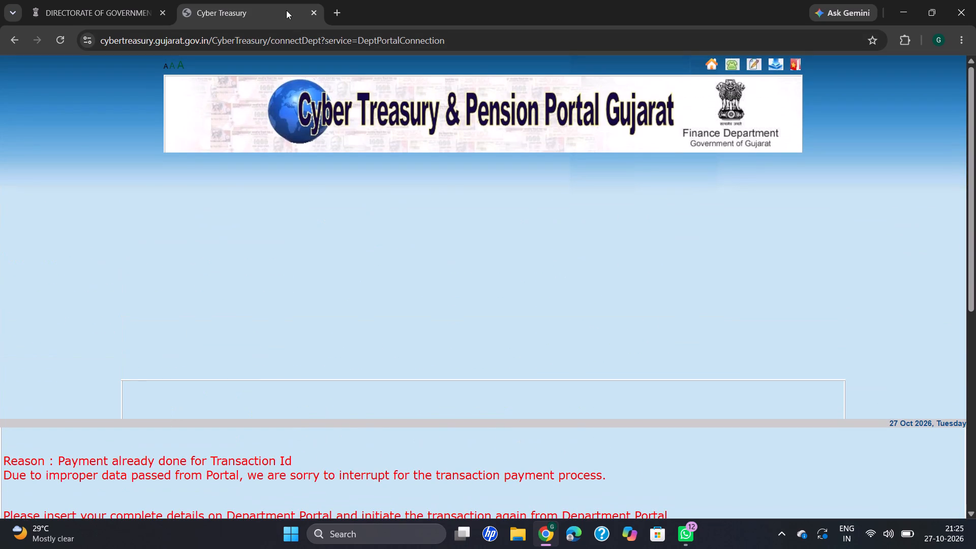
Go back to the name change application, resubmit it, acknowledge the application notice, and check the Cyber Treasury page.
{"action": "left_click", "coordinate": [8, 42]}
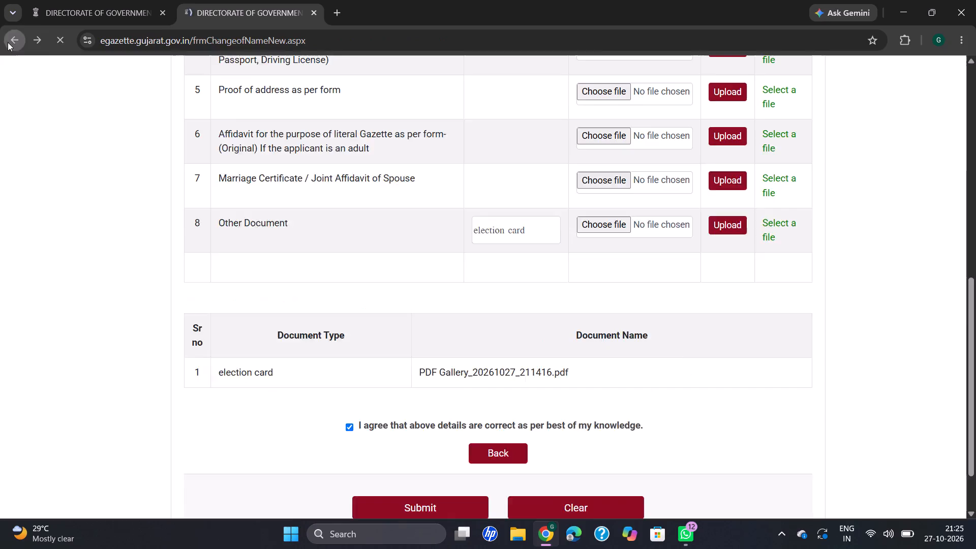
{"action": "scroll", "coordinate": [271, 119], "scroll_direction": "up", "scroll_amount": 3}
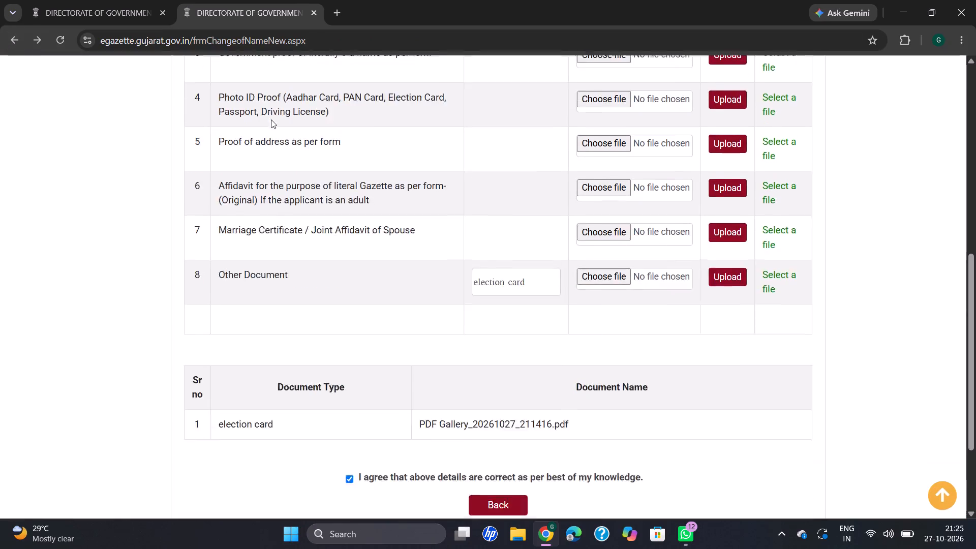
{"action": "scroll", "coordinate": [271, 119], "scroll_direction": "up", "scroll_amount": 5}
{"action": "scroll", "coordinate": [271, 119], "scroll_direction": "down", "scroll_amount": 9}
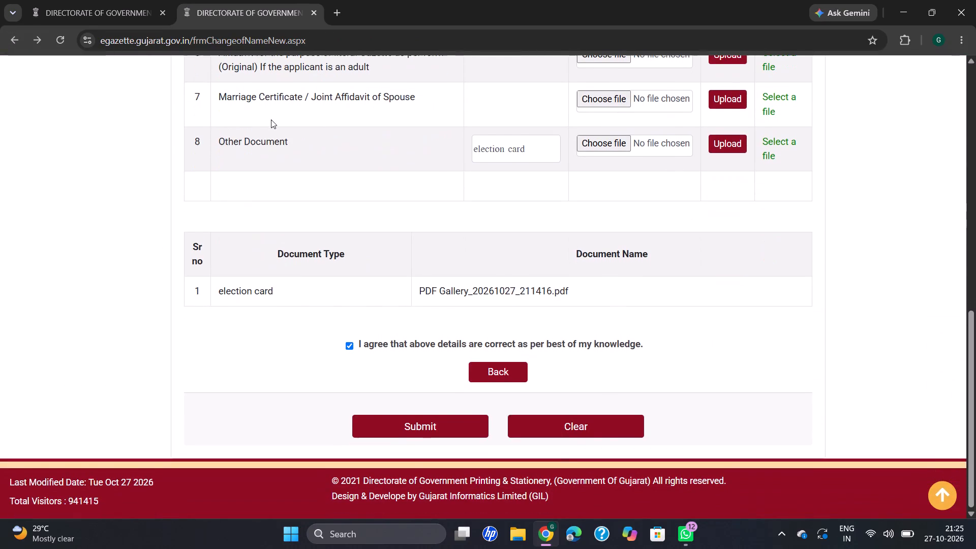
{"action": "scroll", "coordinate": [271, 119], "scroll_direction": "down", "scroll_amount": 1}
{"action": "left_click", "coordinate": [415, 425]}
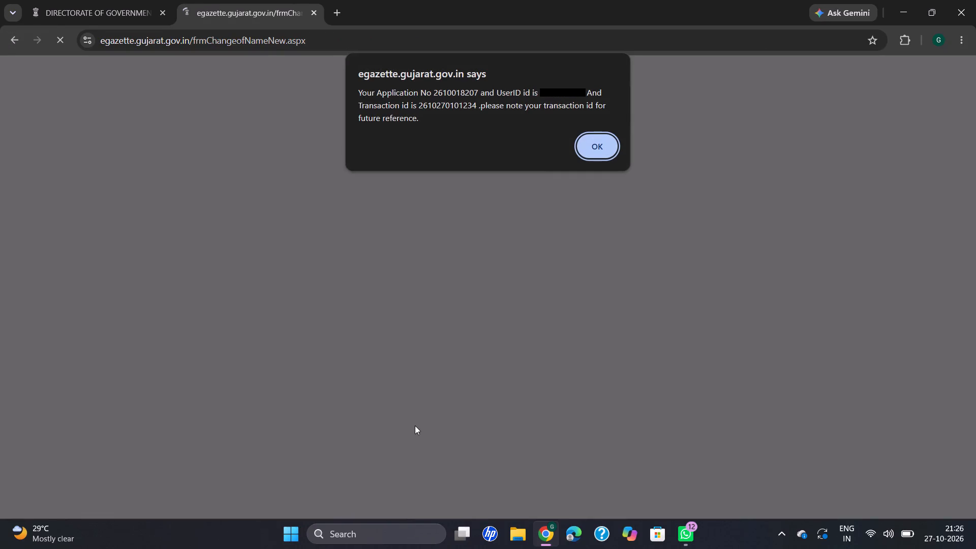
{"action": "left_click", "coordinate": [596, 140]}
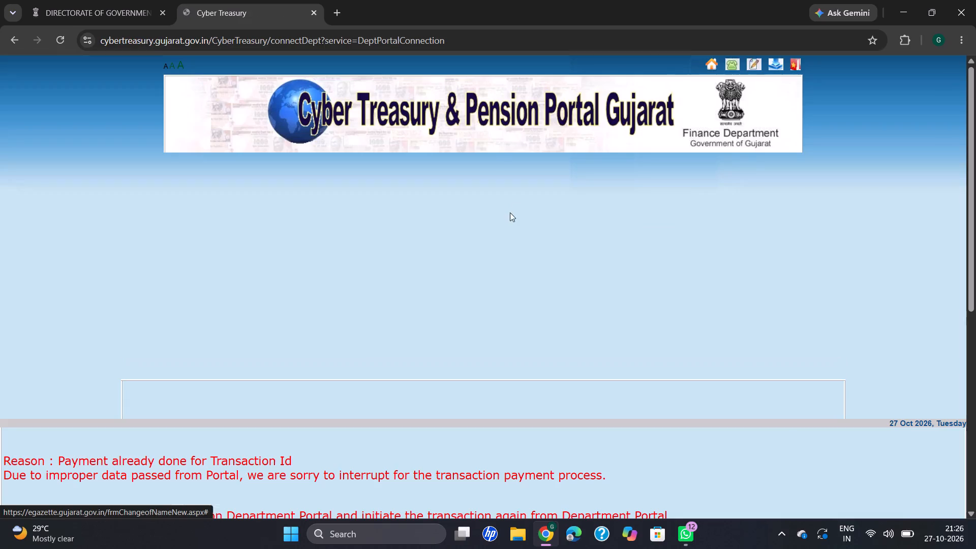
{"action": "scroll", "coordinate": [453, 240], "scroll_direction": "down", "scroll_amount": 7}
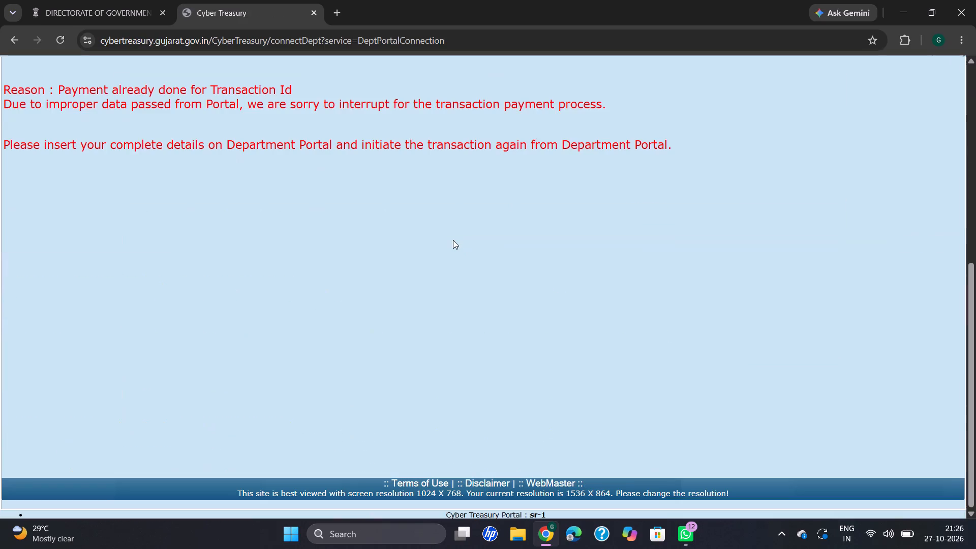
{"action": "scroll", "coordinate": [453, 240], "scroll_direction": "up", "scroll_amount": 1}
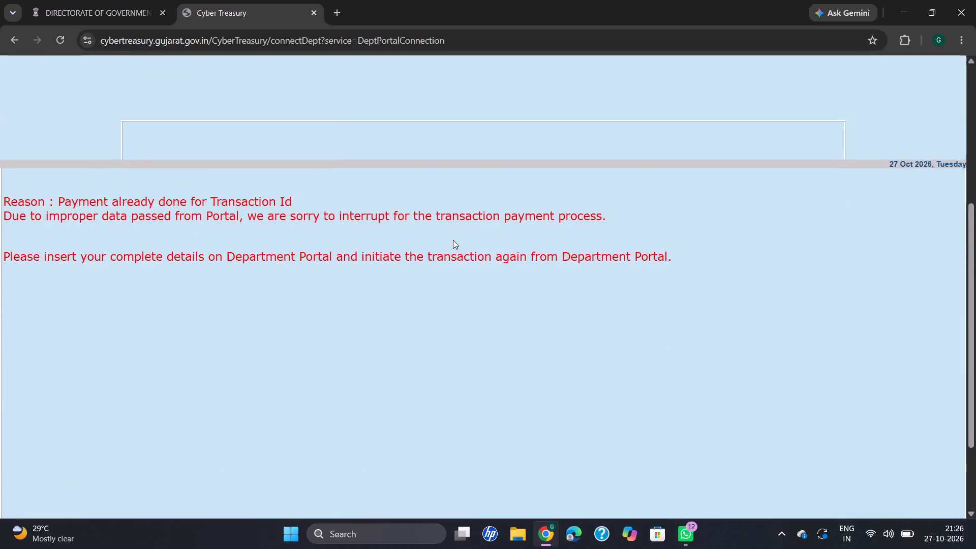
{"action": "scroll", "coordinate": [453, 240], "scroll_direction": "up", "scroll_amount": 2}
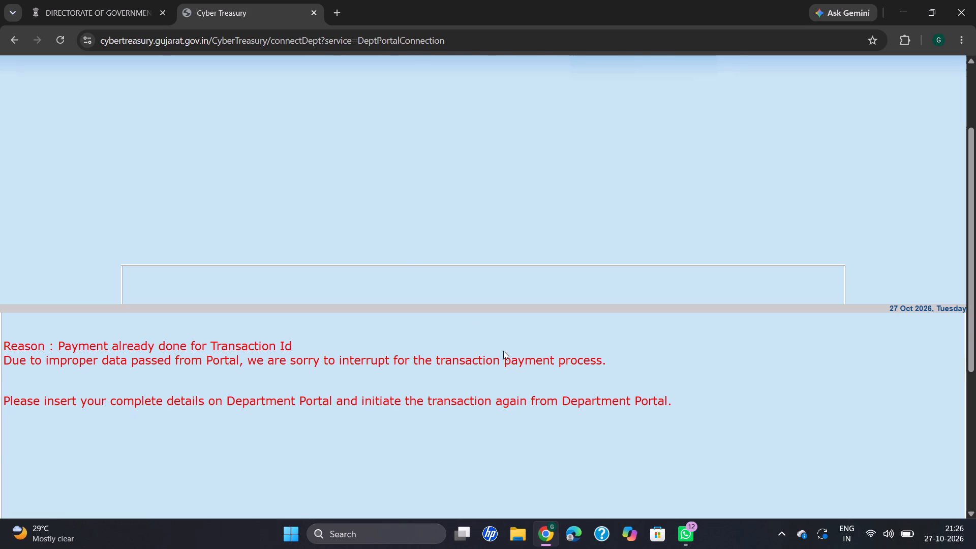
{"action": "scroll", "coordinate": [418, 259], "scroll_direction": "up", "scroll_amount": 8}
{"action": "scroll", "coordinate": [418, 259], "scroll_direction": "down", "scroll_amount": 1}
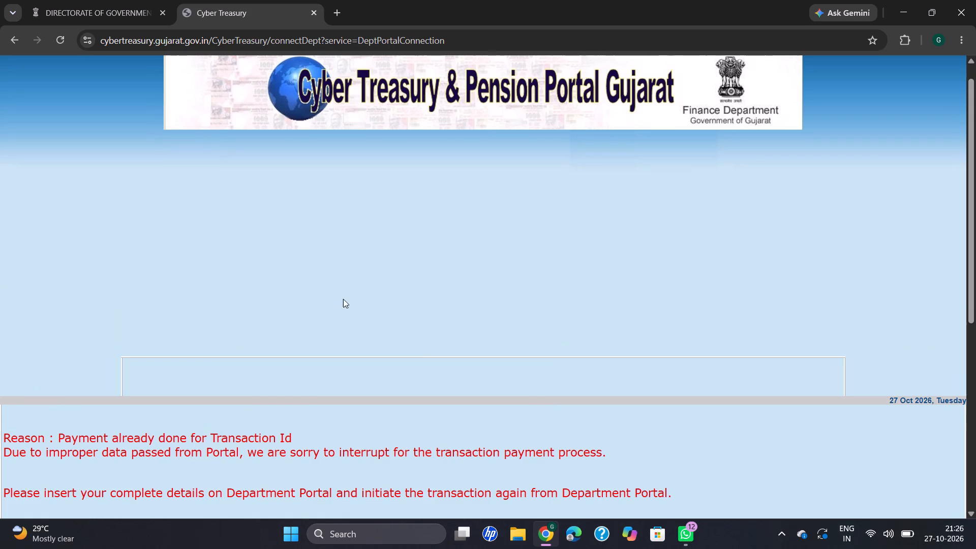
Reread the Cyber Treasury page's reason for interrupting the payment and its instruction on initiating the transaction again, dismissing the chat notification.
{"action": "scroll", "coordinate": [375, 193], "scroll_direction": "up", "scroll_amount": 5}
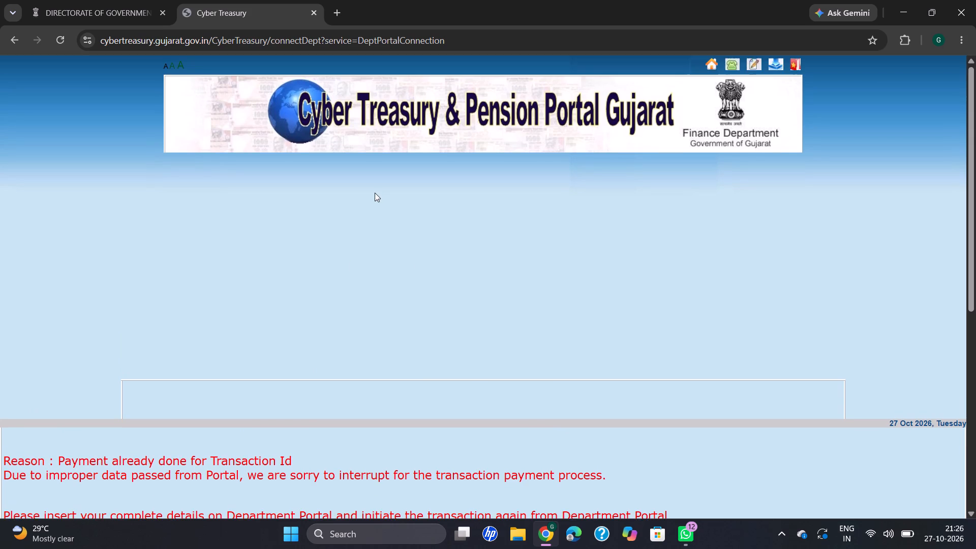
{"action": "scroll", "coordinate": [375, 193], "scroll_direction": "down", "scroll_amount": 7}
{"action": "scroll", "coordinate": [375, 193], "scroll_direction": "up", "scroll_amount": 13}
{"action": "scroll", "coordinate": [375, 193], "scroll_direction": "down", "scroll_amount": 10}
{"action": "scroll", "coordinate": [375, 193], "scroll_direction": "up", "scroll_amount": 11}
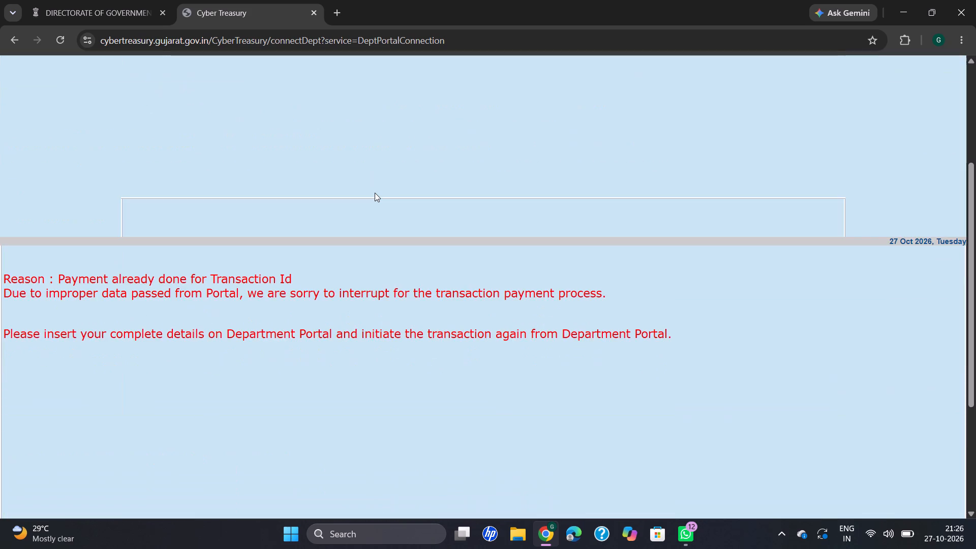
{"action": "scroll", "coordinate": [375, 193], "scroll_direction": "down", "scroll_amount": 8}
{"action": "scroll", "coordinate": [375, 193], "scroll_direction": "up", "scroll_amount": 12}
{"action": "scroll", "coordinate": [375, 193], "scroll_direction": "down", "scroll_amount": 8}
{"action": "scroll", "coordinate": [375, 193], "scroll_direction": "up", "scroll_amount": 10}
{"action": "scroll", "coordinate": [375, 193], "scroll_direction": "down", "scroll_amount": 8}
{"action": "scroll", "coordinate": [375, 193], "scroll_direction": "up", "scroll_amount": 11}
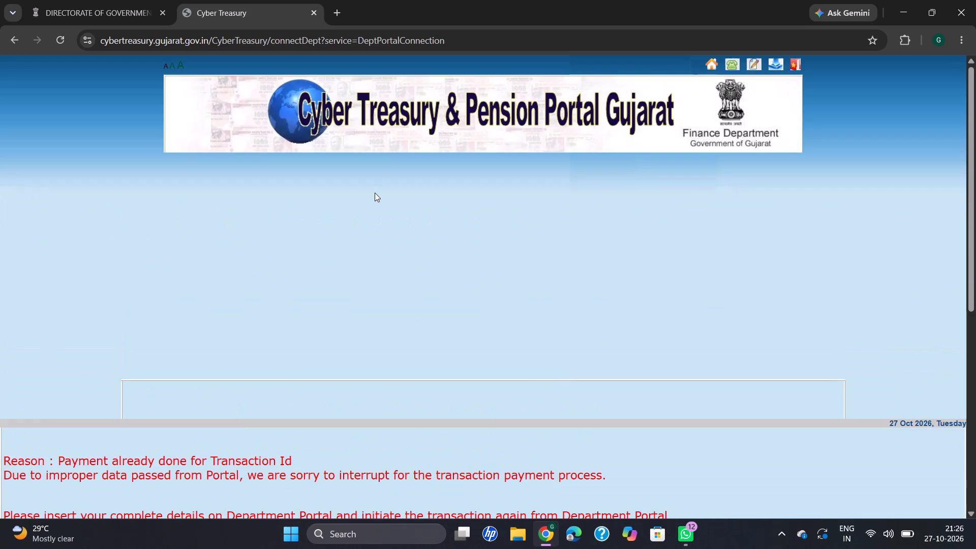
{"action": "scroll", "coordinate": [375, 193], "scroll_direction": "down", "scroll_amount": 5}
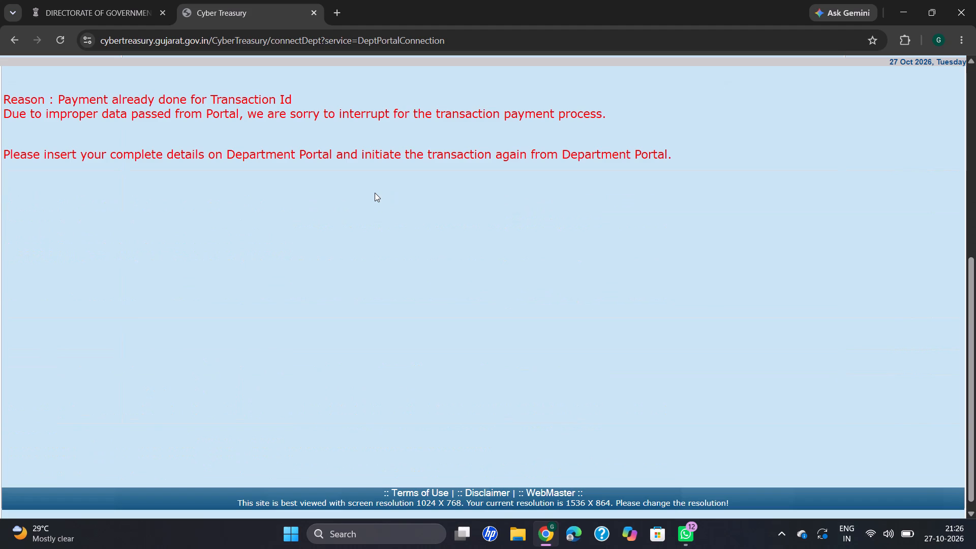
{"action": "scroll", "coordinate": [375, 193], "scroll_direction": "up", "scroll_amount": 4}
{"action": "scroll", "coordinate": [375, 193], "scroll_direction": "down", "scroll_amount": 6}
{"action": "scroll", "coordinate": [375, 193], "scroll_direction": "up", "scroll_amount": 8}
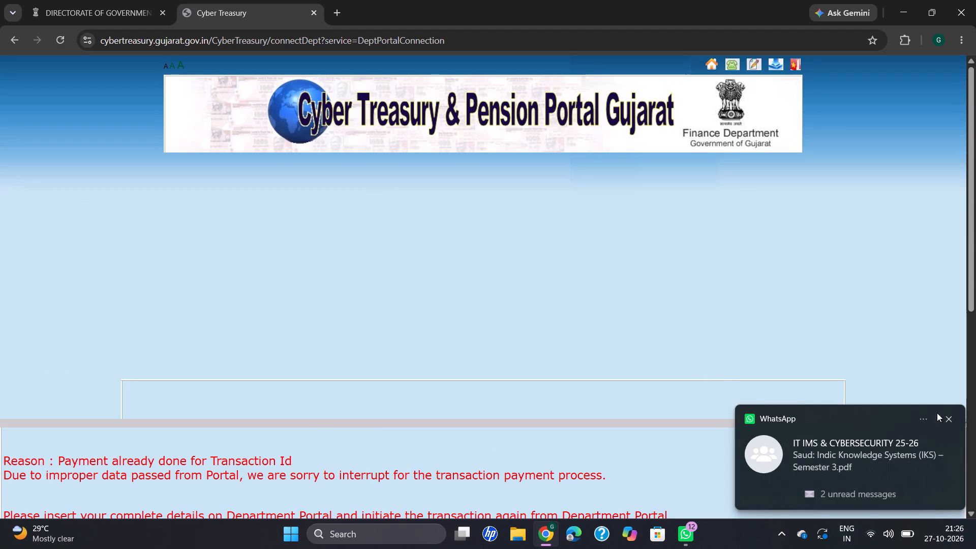
{"action": "left_click", "coordinate": [950, 416]}
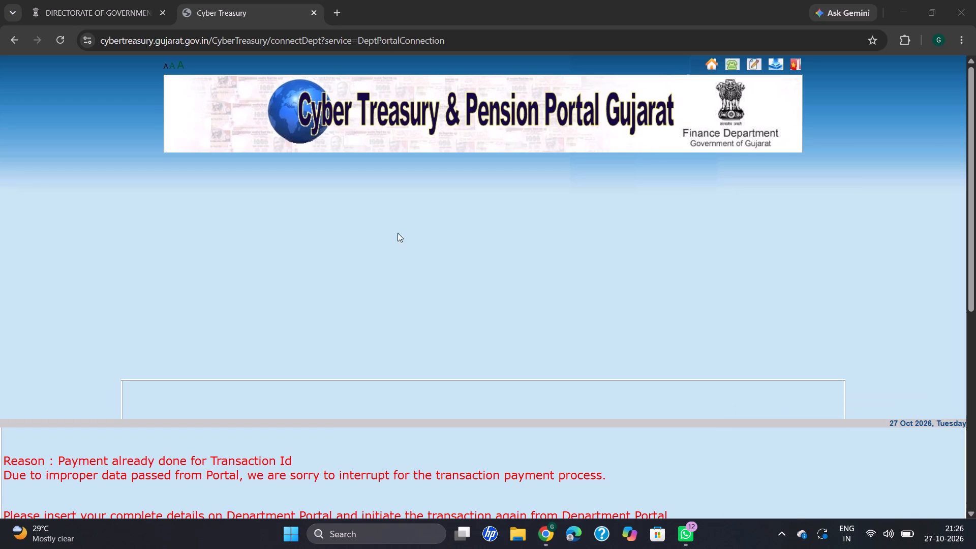
{"action": "scroll", "coordinate": [346, 179], "scroll_direction": "down", "scroll_amount": 8}
{"action": "scroll", "coordinate": [346, 179], "scroll_direction": "up", "scroll_amount": 5}
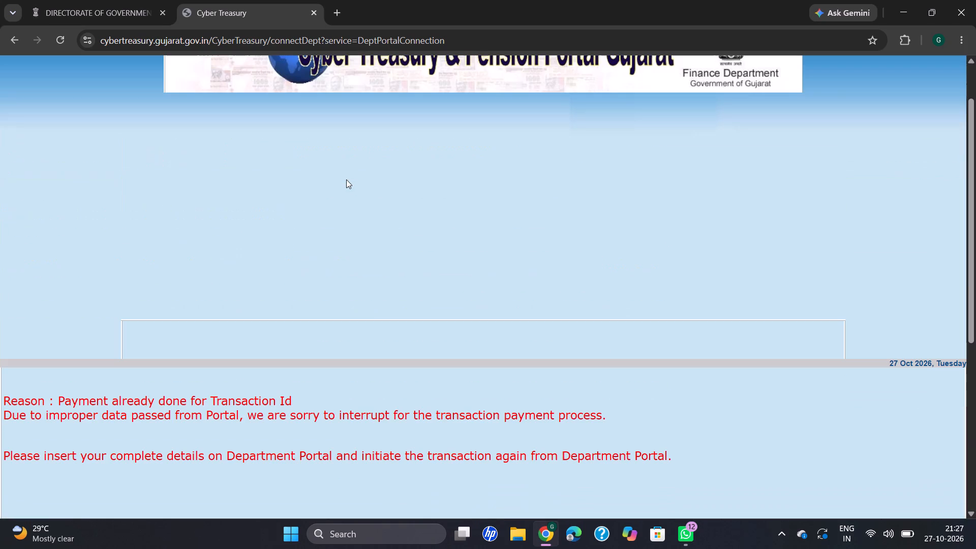
{"action": "scroll", "coordinate": [346, 179], "scroll_direction": "up", "scroll_amount": 4}
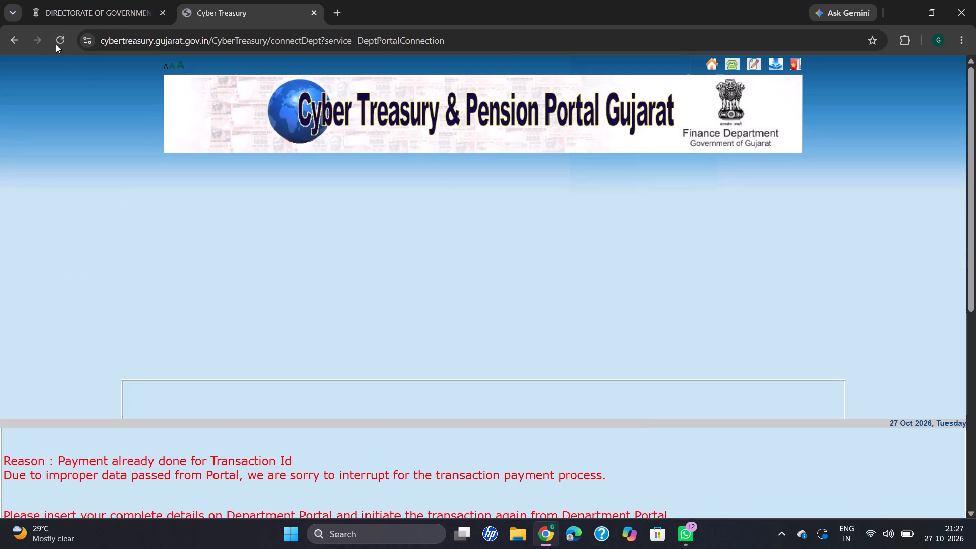
Go back to the name change application and submit it again with the declaration of correct details accepted.
{"action": "left_click", "coordinate": [13, 43]}
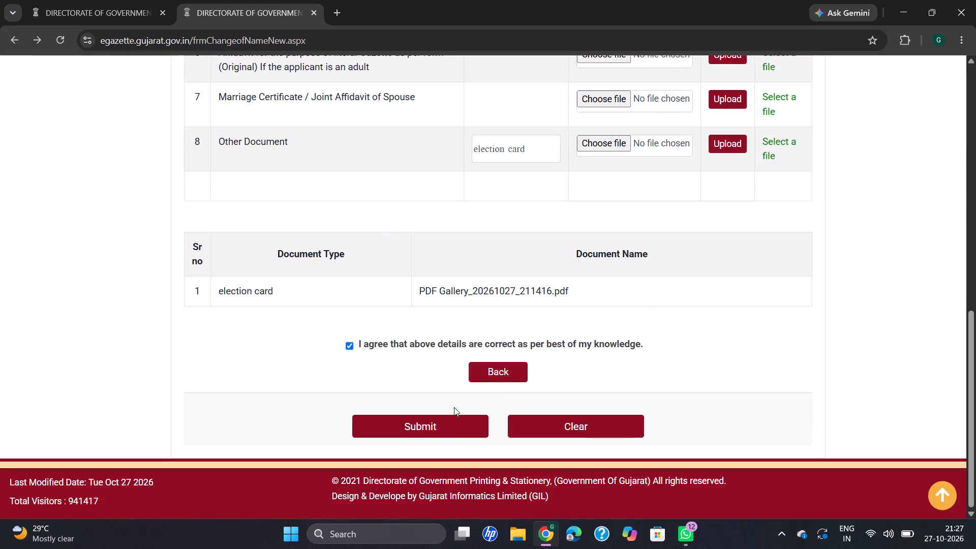
{"action": "left_click", "coordinate": [431, 431]}
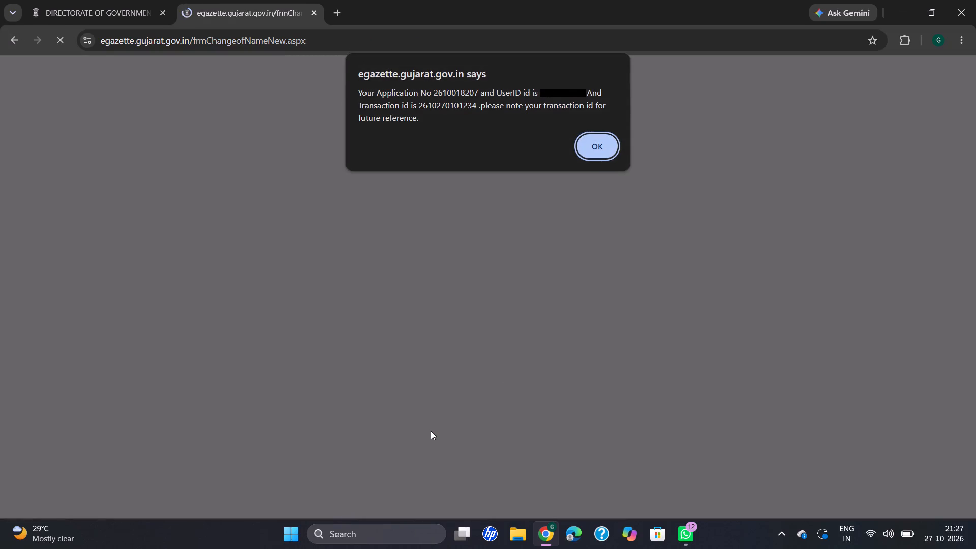
Acknowledge the application notice for the repeated submission and read through the Cyber Treasury page's transaction message.
{"action": "left_click", "coordinate": [588, 139]}
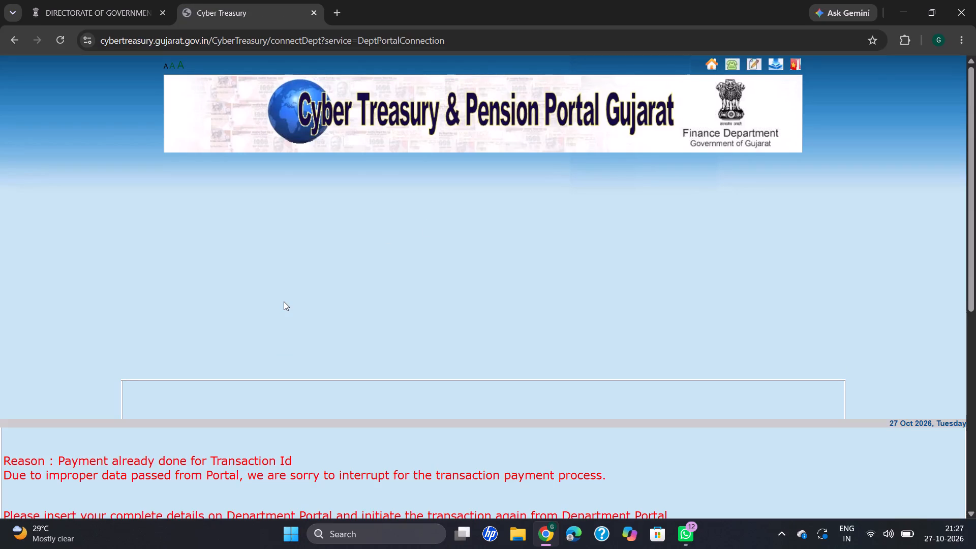
{"action": "scroll", "coordinate": [284, 301], "scroll_direction": "down", "scroll_amount": 10}
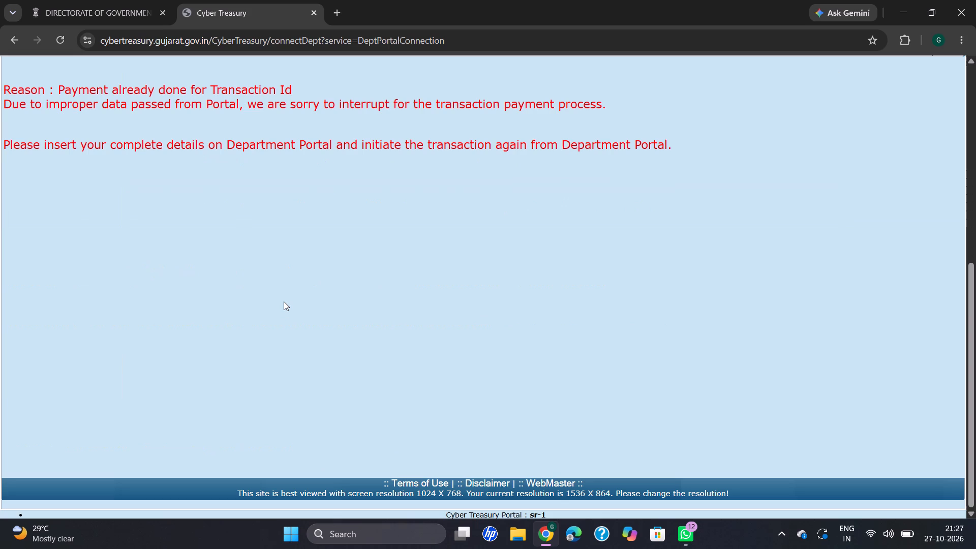
{"action": "scroll", "coordinate": [284, 301], "scroll_direction": "down", "scroll_amount": 1}
{"action": "scroll", "coordinate": [262, 147], "scroll_direction": "down", "scroll_amount": 2}
{"action": "scroll", "coordinate": [262, 147], "scroll_direction": "up", "scroll_amount": 4}
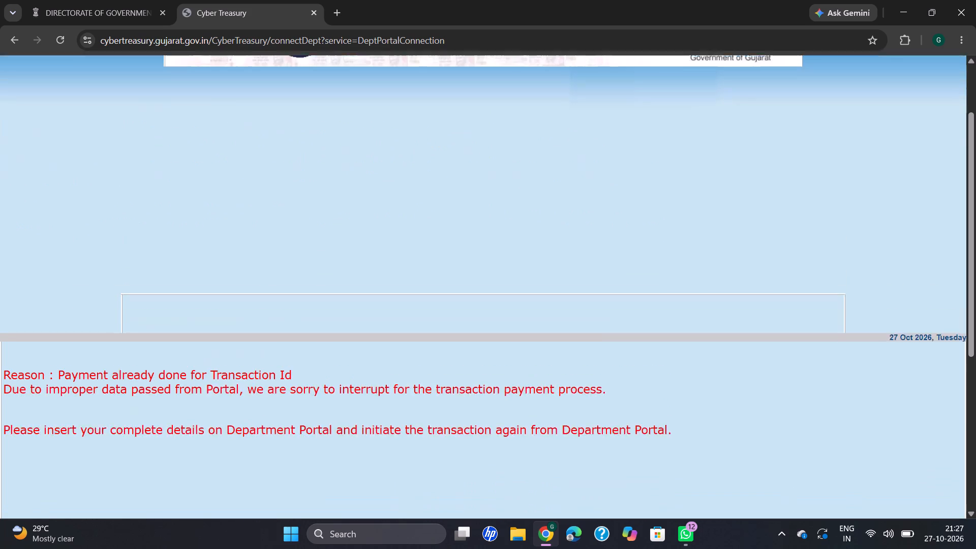
{"action": "scroll", "coordinate": [262, 147], "scroll_direction": "up", "scroll_amount": 3}
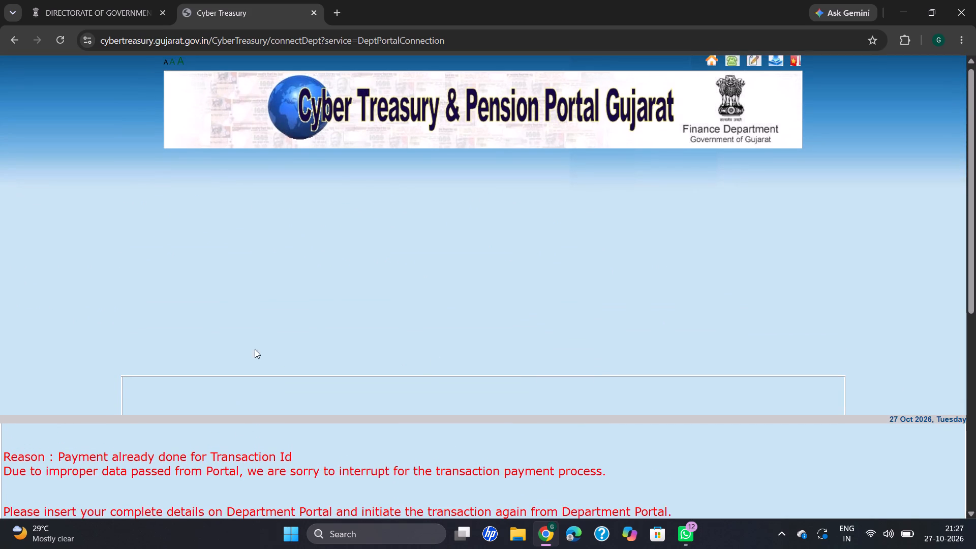
{"action": "scroll", "coordinate": [247, 395], "scroll_direction": "down", "scroll_amount": 10}
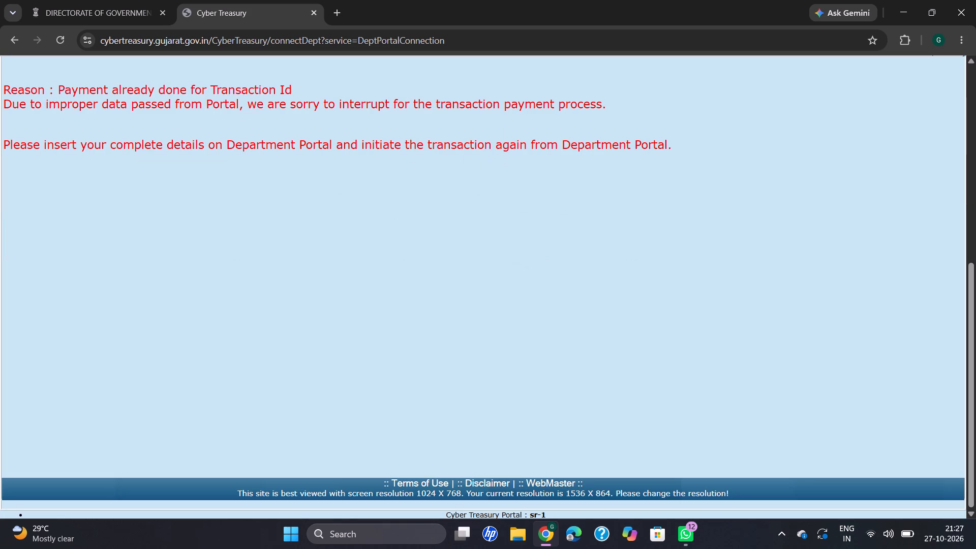
Return to the name change application's file uploads and reselect "For the name after marriage" as the purpose of name change.
{"action": "left_click", "coordinate": [13, 39]}
{"action": "scroll", "coordinate": [469, 200], "scroll_direction": "up", "scroll_amount": 6}
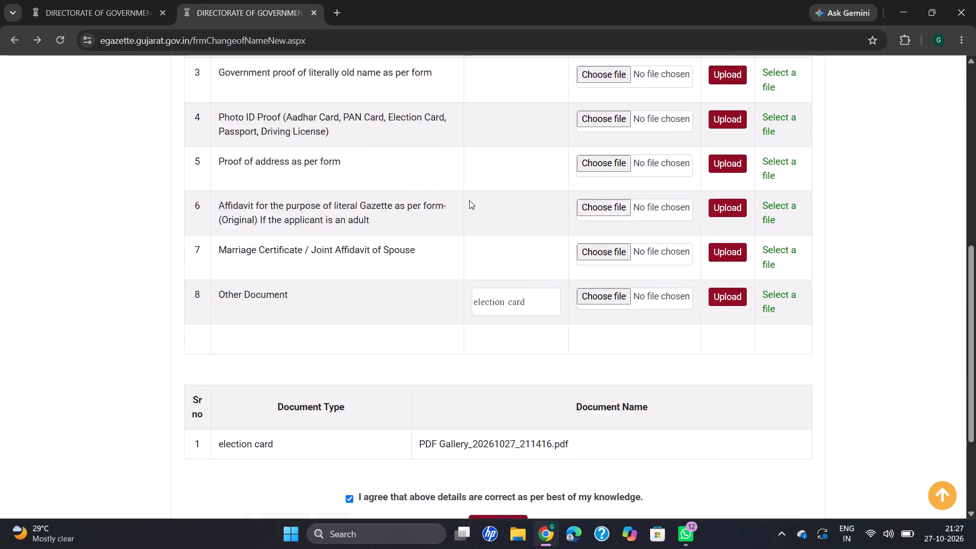
{"action": "scroll", "coordinate": [469, 200], "scroll_direction": "up", "scroll_amount": 1}
{"action": "scroll", "coordinate": [469, 200], "scroll_direction": "down", "scroll_amount": 9}
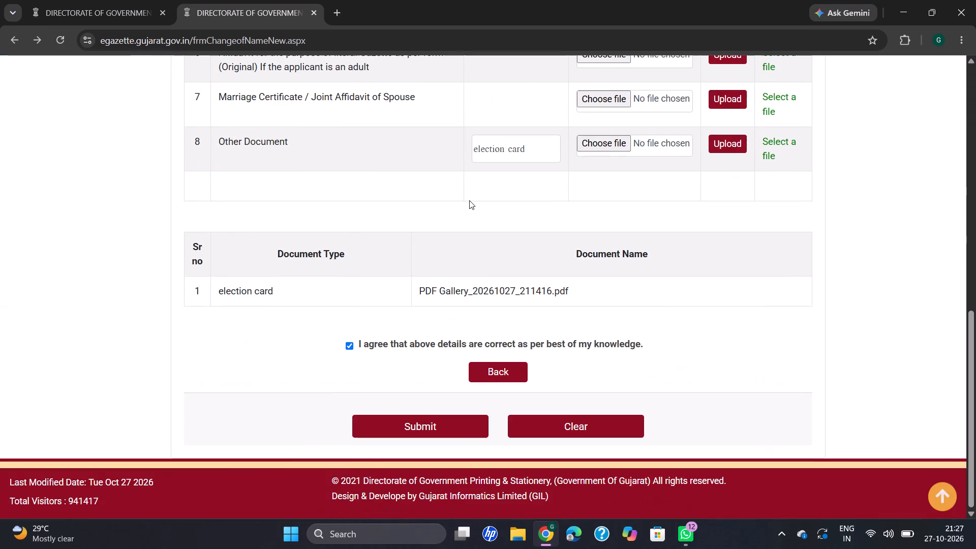
{"action": "scroll", "coordinate": [469, 200], "scroll_direction": "up", "scroll_amount": 5}
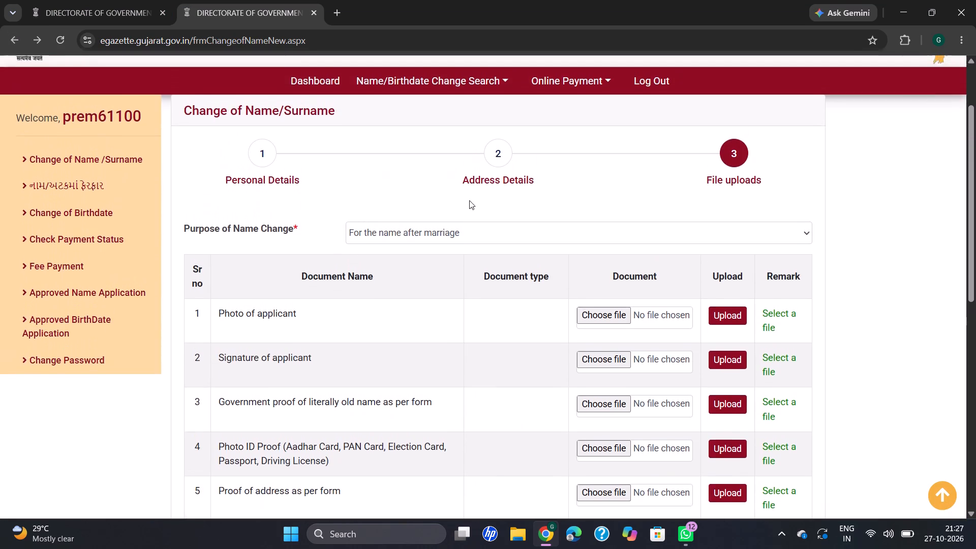
{"action": "scroll", "coordinate": [469, 200], "scroll_direction": "up", "scroll_amount": 2}
{"action": "left_click", "coordinate": [465, 317]}
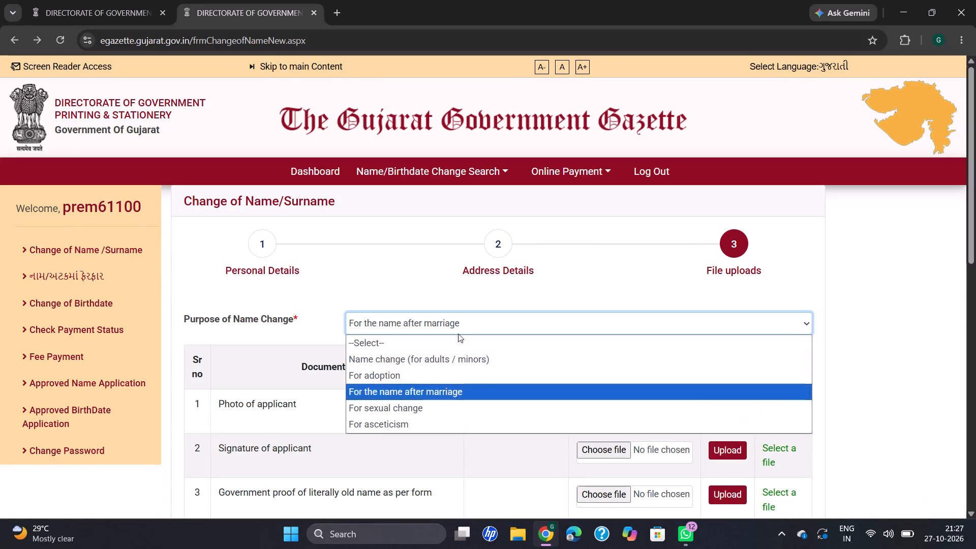
{"action": "left_click", "coordinate": [424, 389]}
Submit the name change application again, acknowledge the application notice, and check the Cyber Treasury page.
{"action": "scroll", "coordinate": [424, 389], "scroll_direction": "down", "scroll_amount": 9}
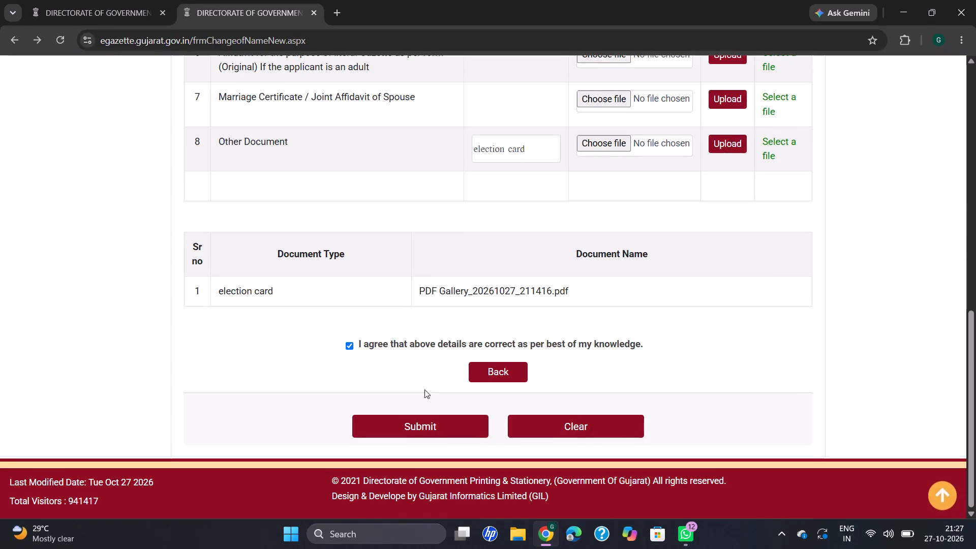
{"action": "left_click", "coordinate": [423, 429]}
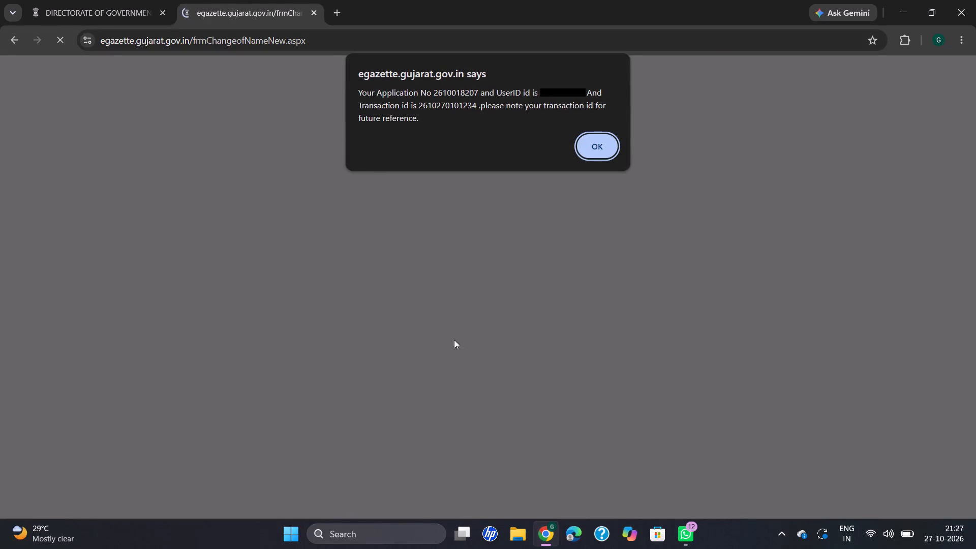
{"action": "left_click", "coordinate": [594, 155]}
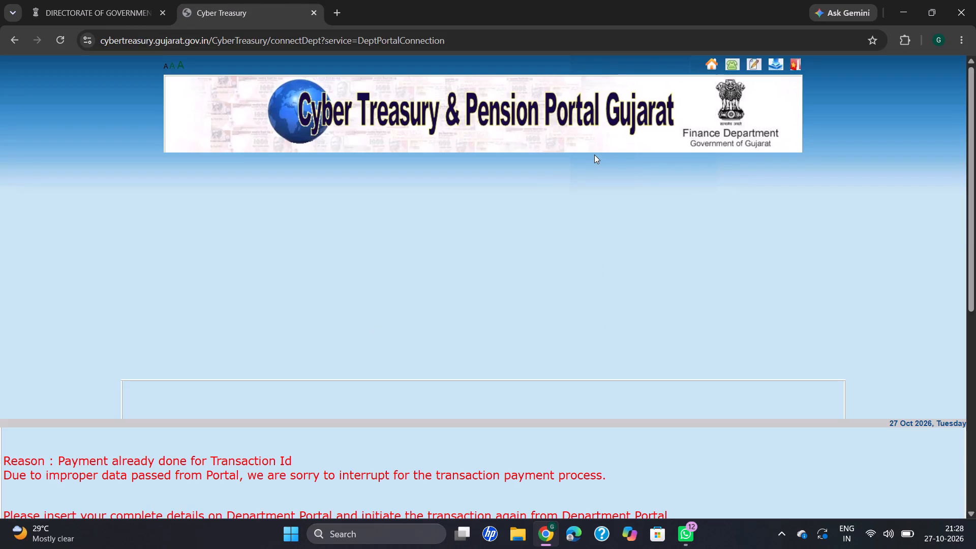
{"action": "scroll", "coordinate": [447, 230], "scroll_direction": "down", "scroll_amount": 6}
{"action": "scroll", "coordinate": [447, 230], "scroll_direction": "up", "scroll_amount": 10}
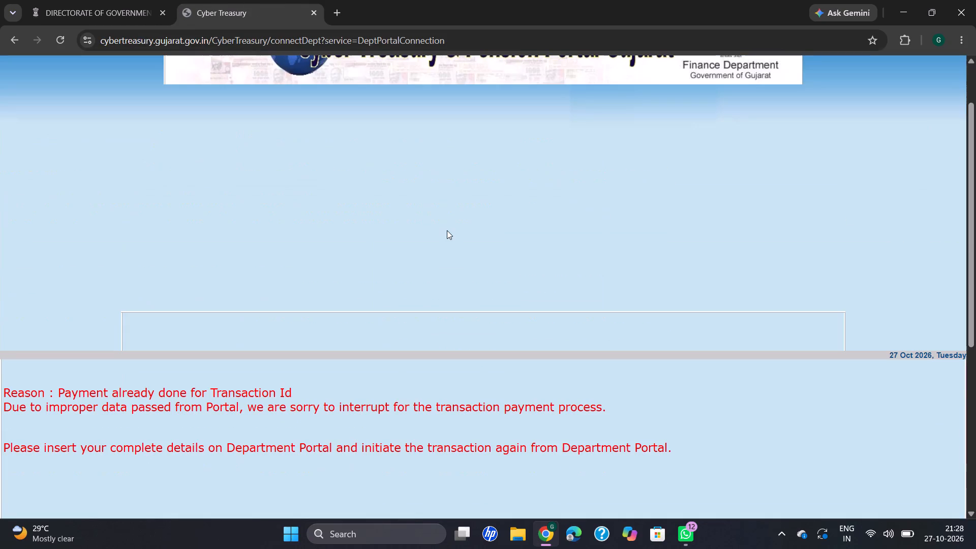
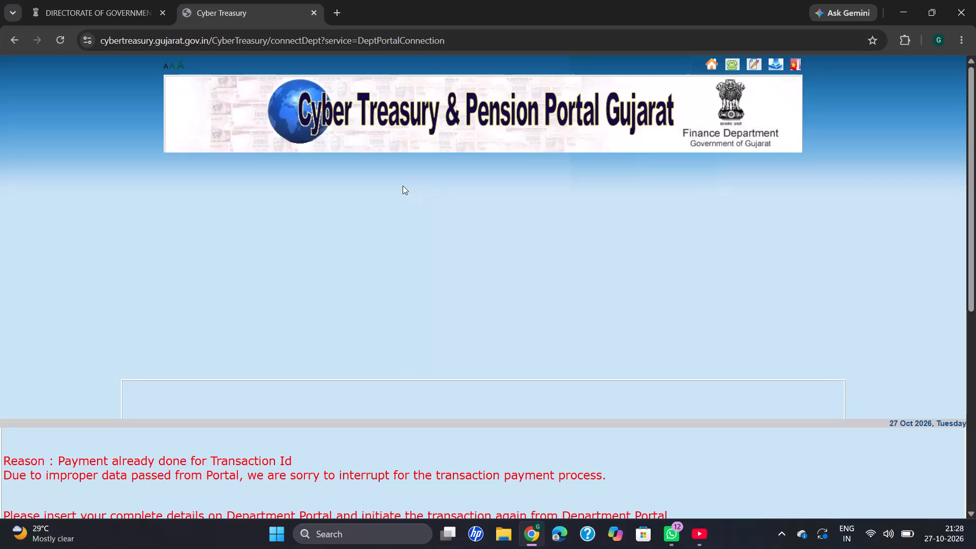
Close the YouTube window running in the background.
{"action": "scroll", "coordinate": [403, 186], "scroll_direction": "up", "scroll_amount": 1}
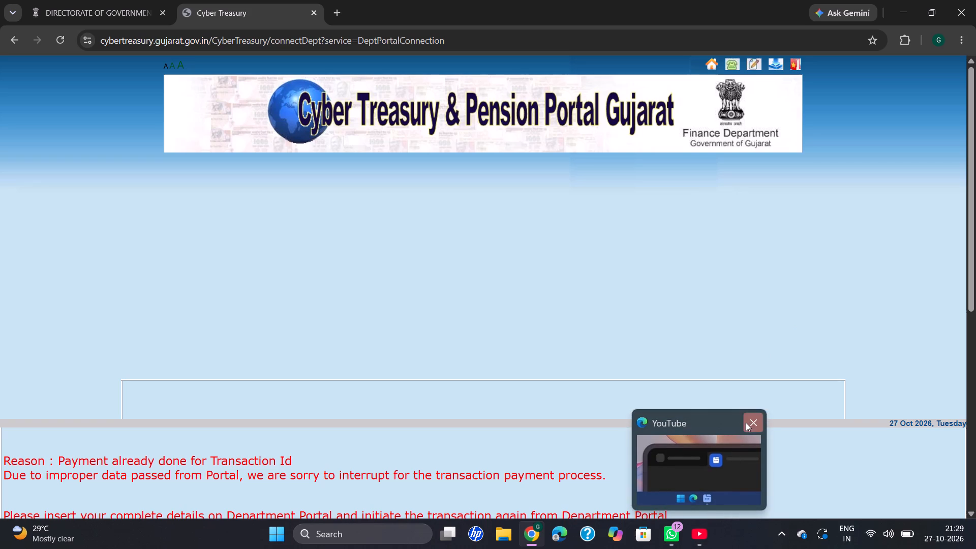
{"action": "left_click", "coordinate": [750, 423]}
{"action": "scroll", "coordinate": [540, 325], "scroll_direction": "up", "scroll_amount": 3}
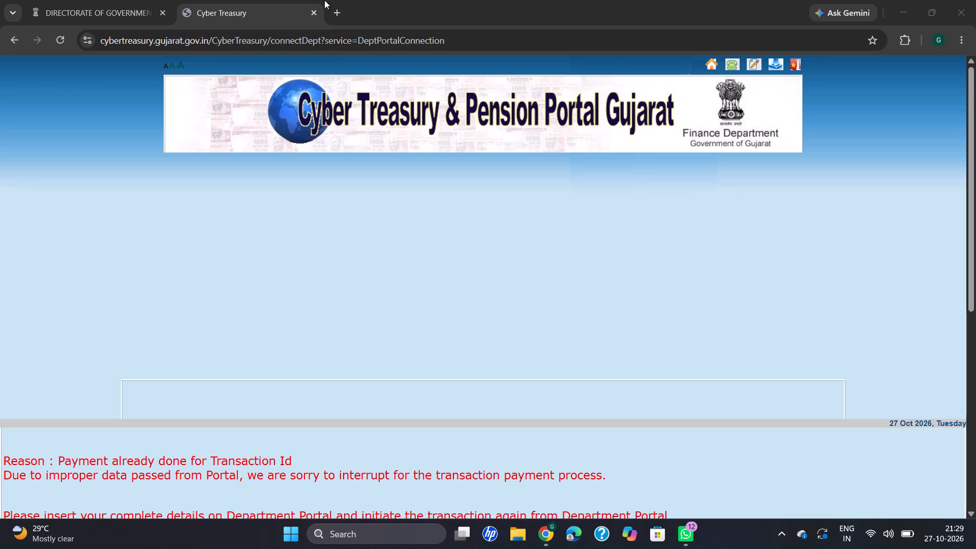
Close the Cyber Treasury page and dismiss the Digital India announcement popup on the e-Gazette home page.
{"action": "left_click", "coordinate": [312, 10]}
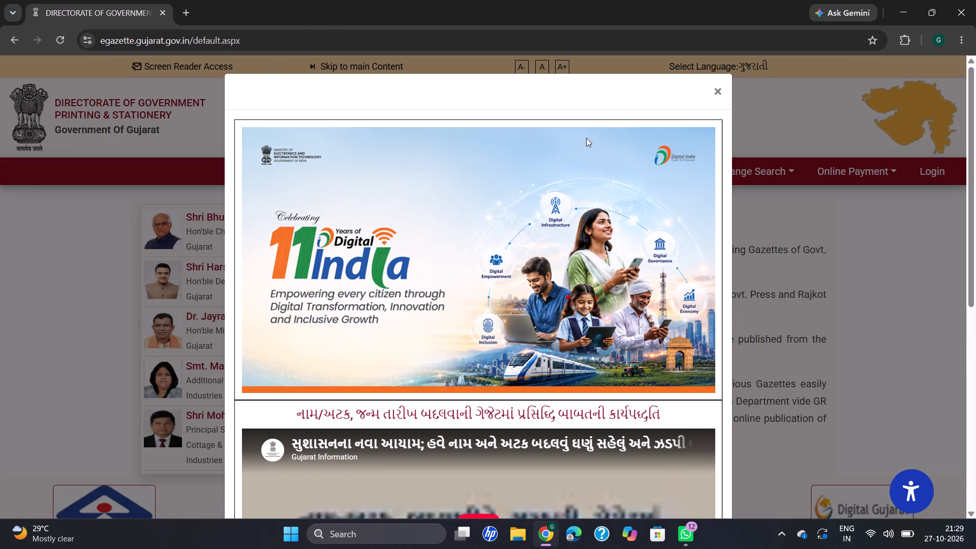
{"action": "left_click", "coordinate": [712, 86]}
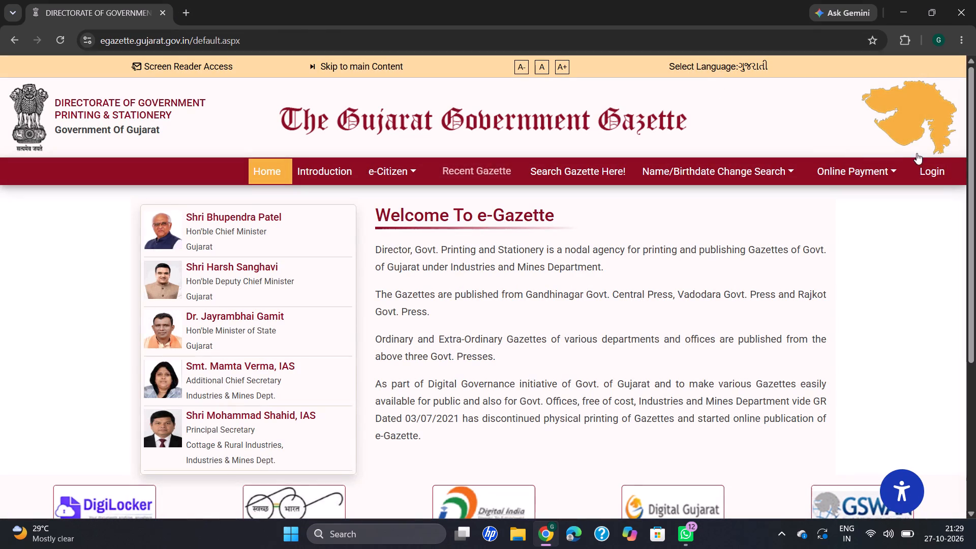
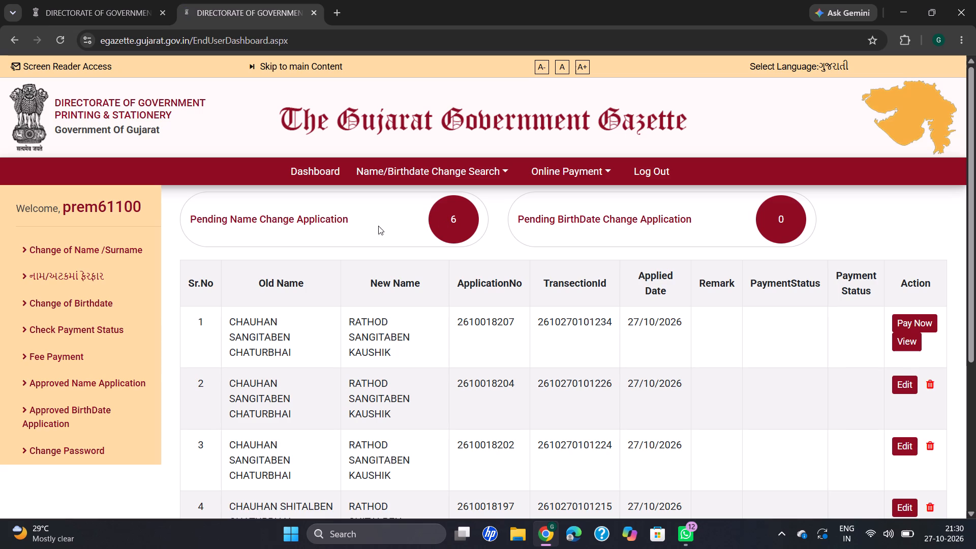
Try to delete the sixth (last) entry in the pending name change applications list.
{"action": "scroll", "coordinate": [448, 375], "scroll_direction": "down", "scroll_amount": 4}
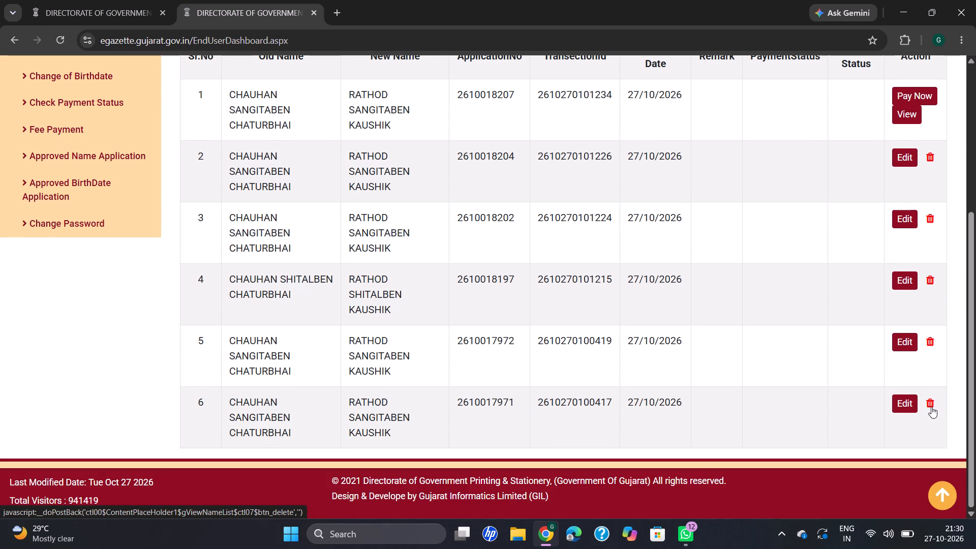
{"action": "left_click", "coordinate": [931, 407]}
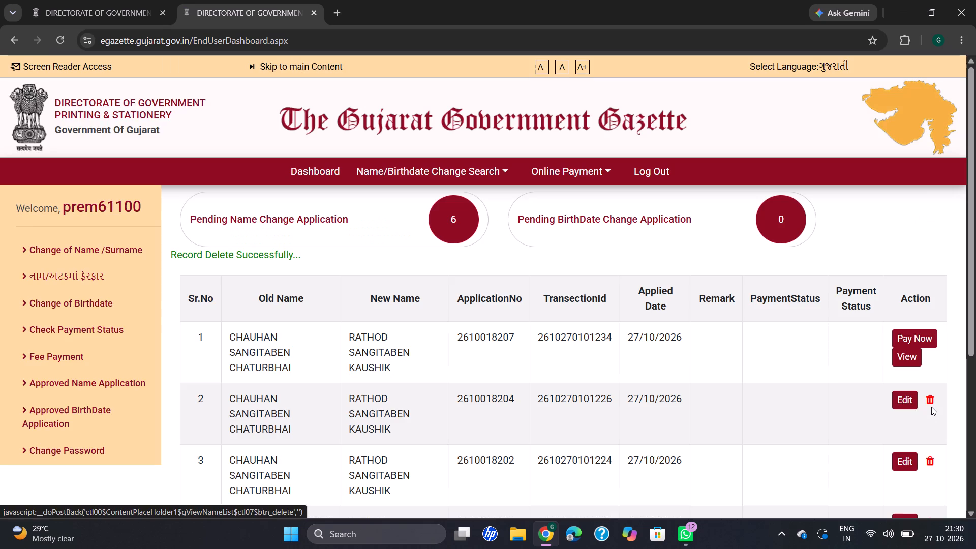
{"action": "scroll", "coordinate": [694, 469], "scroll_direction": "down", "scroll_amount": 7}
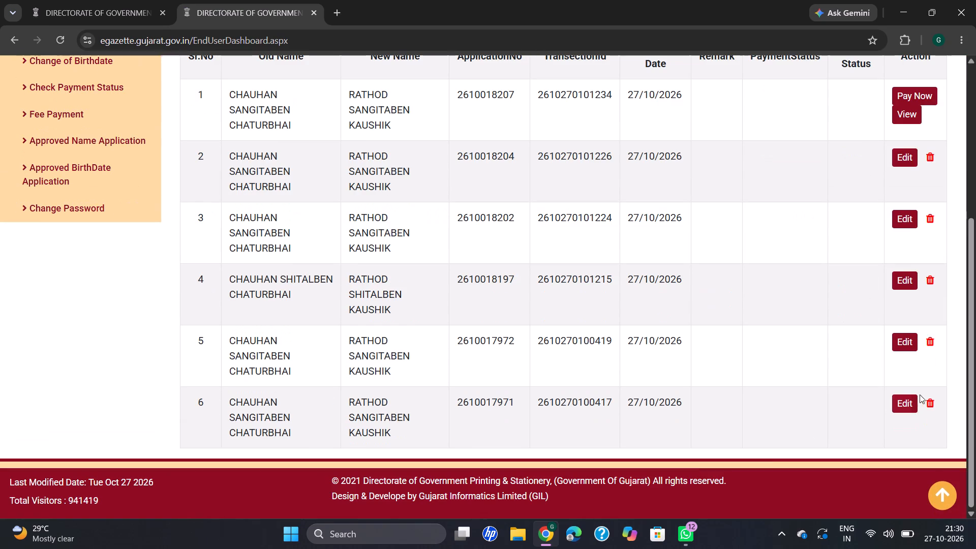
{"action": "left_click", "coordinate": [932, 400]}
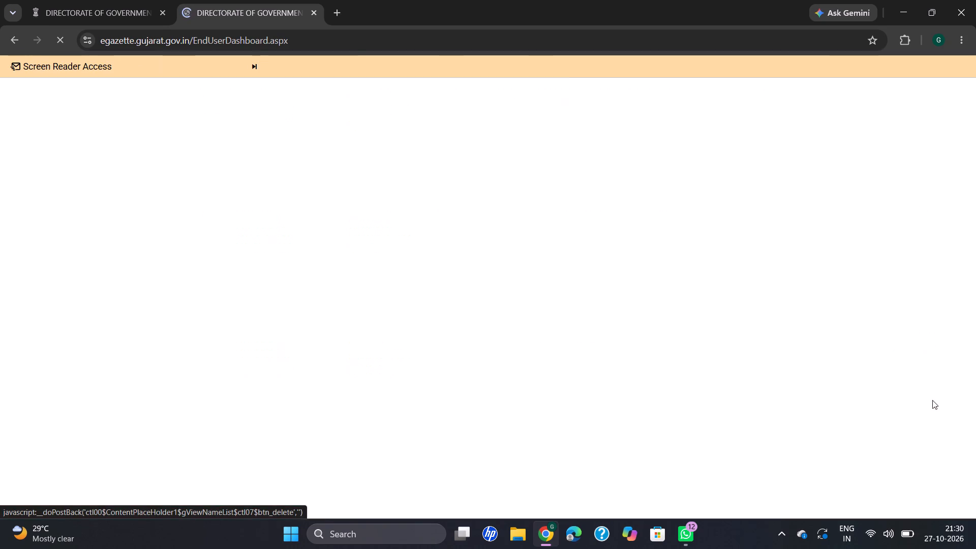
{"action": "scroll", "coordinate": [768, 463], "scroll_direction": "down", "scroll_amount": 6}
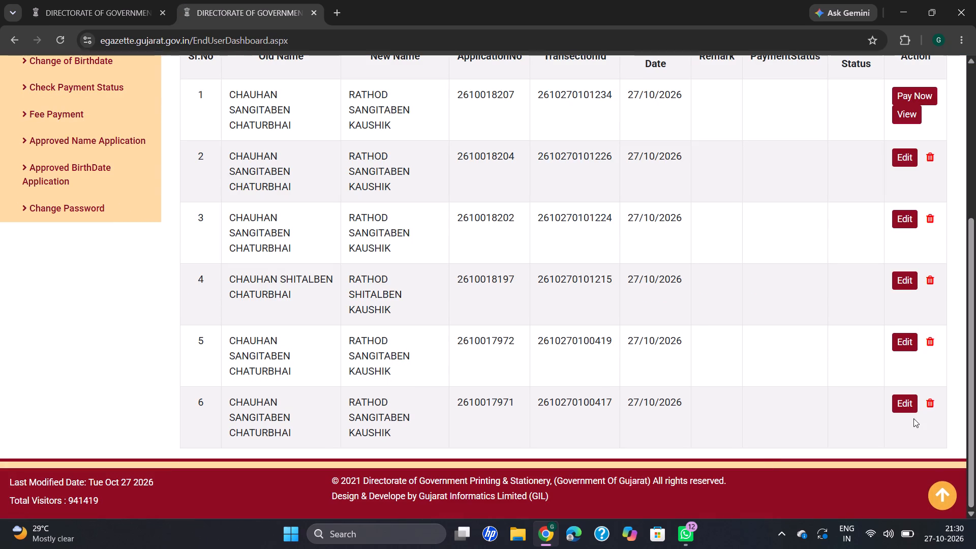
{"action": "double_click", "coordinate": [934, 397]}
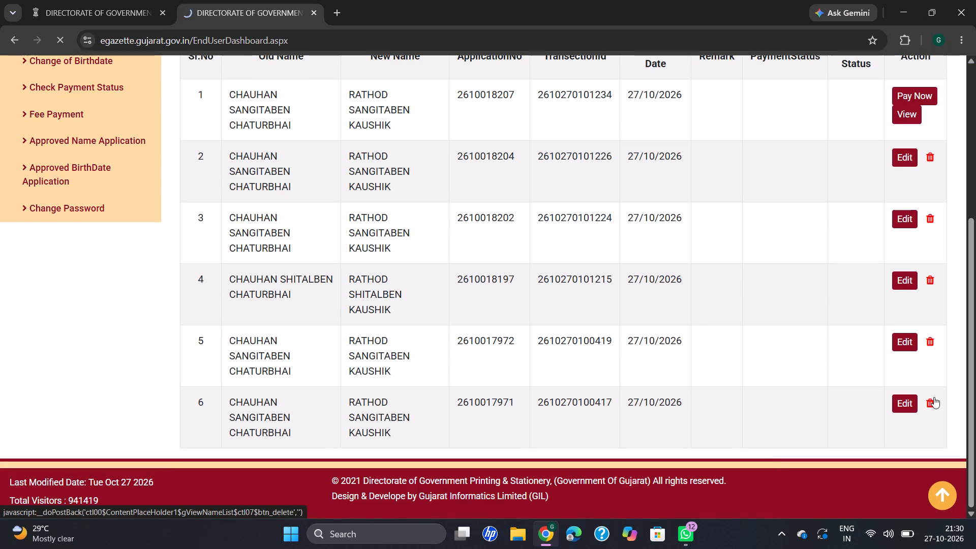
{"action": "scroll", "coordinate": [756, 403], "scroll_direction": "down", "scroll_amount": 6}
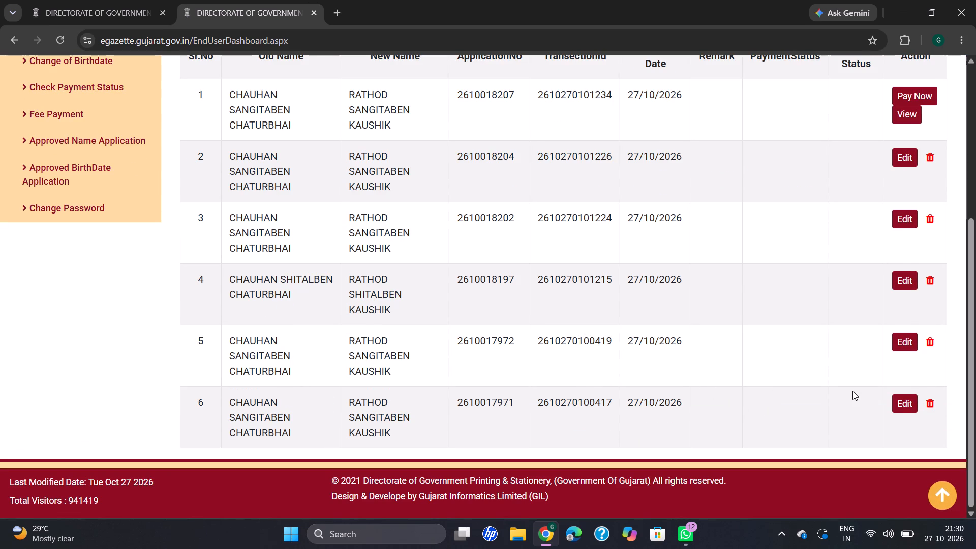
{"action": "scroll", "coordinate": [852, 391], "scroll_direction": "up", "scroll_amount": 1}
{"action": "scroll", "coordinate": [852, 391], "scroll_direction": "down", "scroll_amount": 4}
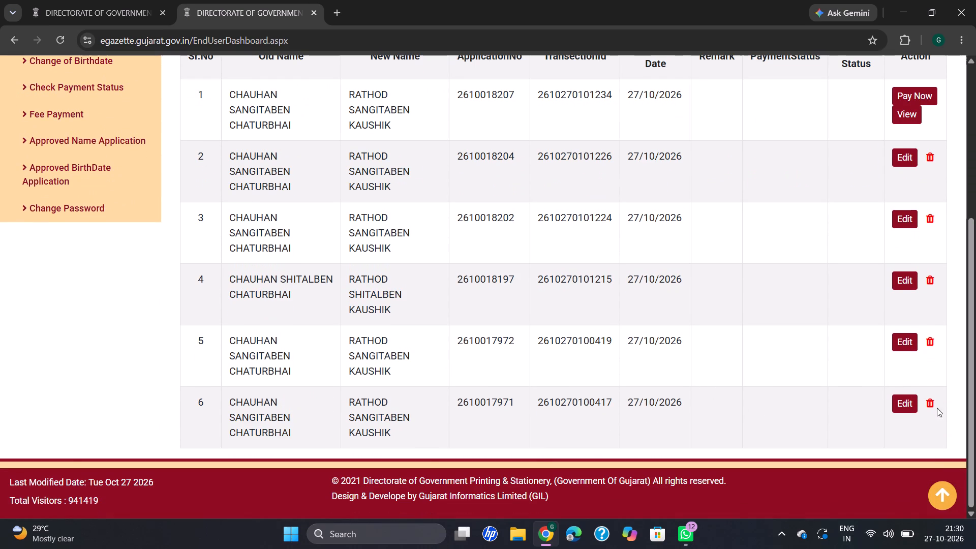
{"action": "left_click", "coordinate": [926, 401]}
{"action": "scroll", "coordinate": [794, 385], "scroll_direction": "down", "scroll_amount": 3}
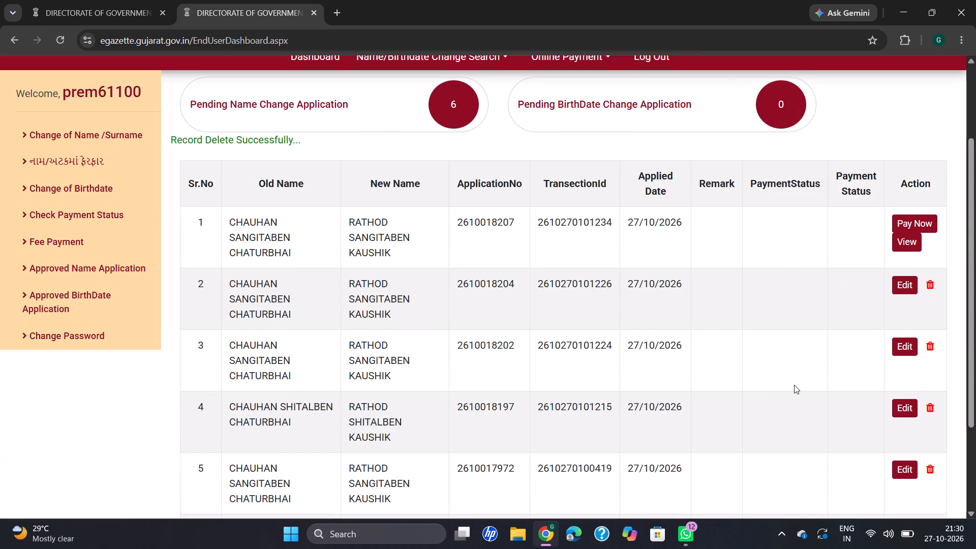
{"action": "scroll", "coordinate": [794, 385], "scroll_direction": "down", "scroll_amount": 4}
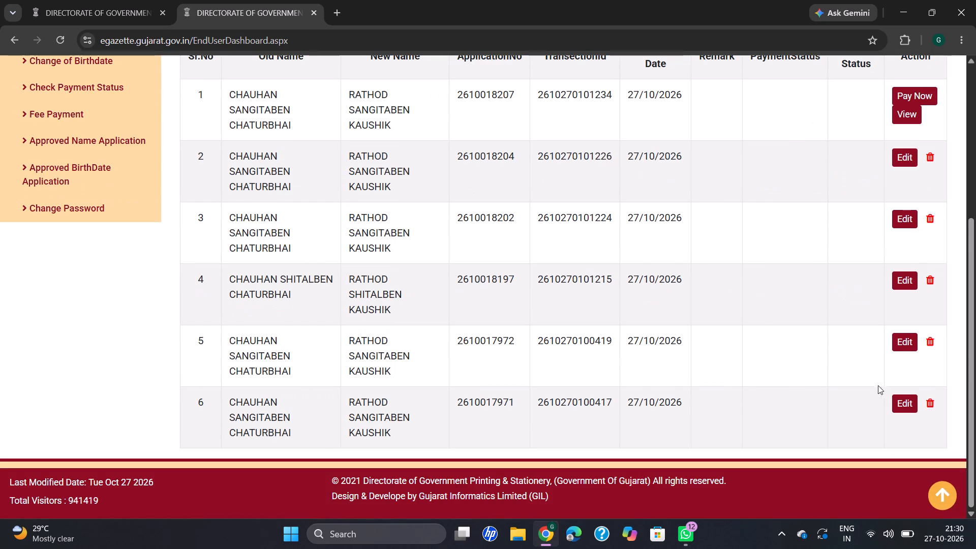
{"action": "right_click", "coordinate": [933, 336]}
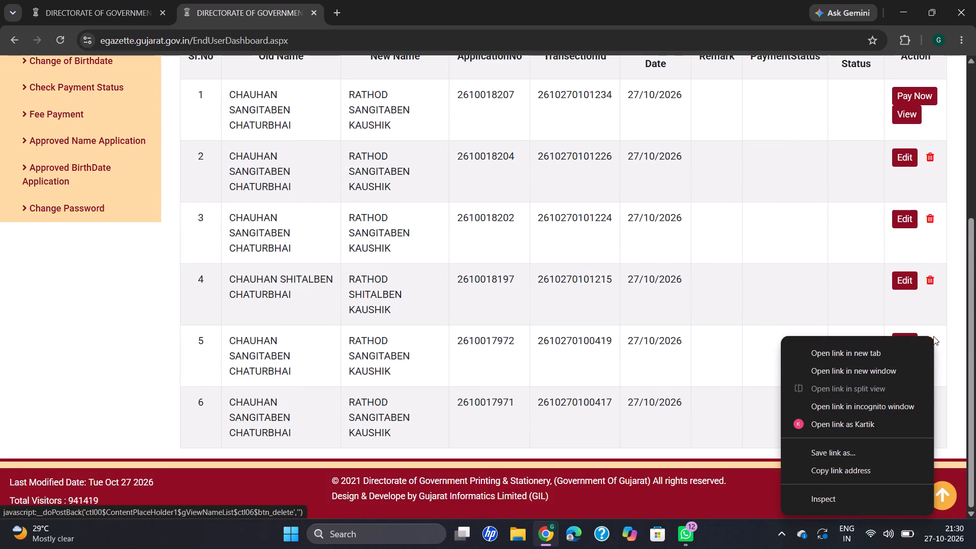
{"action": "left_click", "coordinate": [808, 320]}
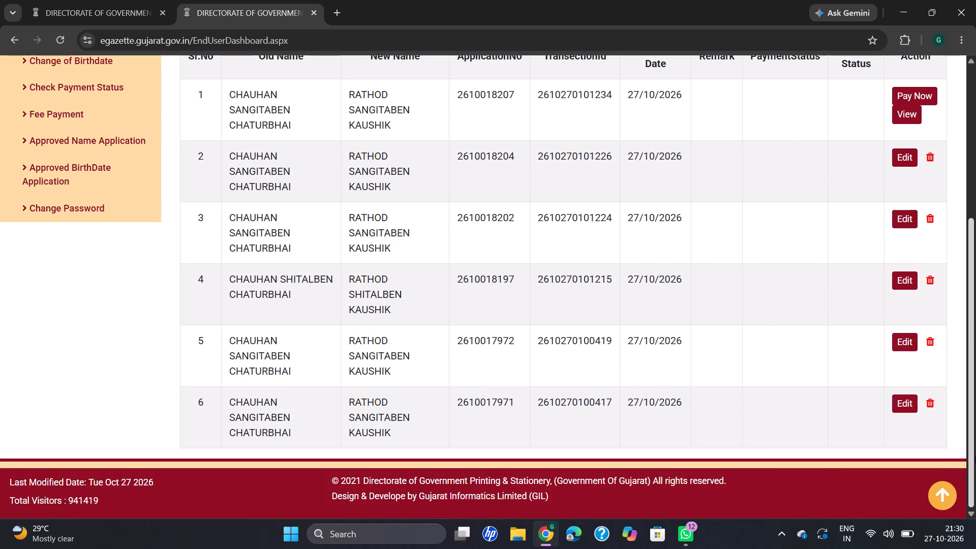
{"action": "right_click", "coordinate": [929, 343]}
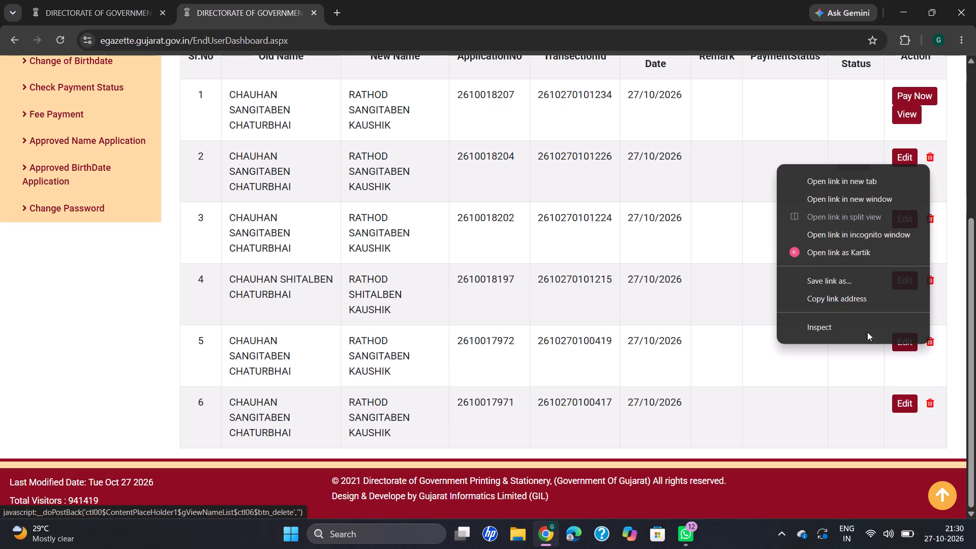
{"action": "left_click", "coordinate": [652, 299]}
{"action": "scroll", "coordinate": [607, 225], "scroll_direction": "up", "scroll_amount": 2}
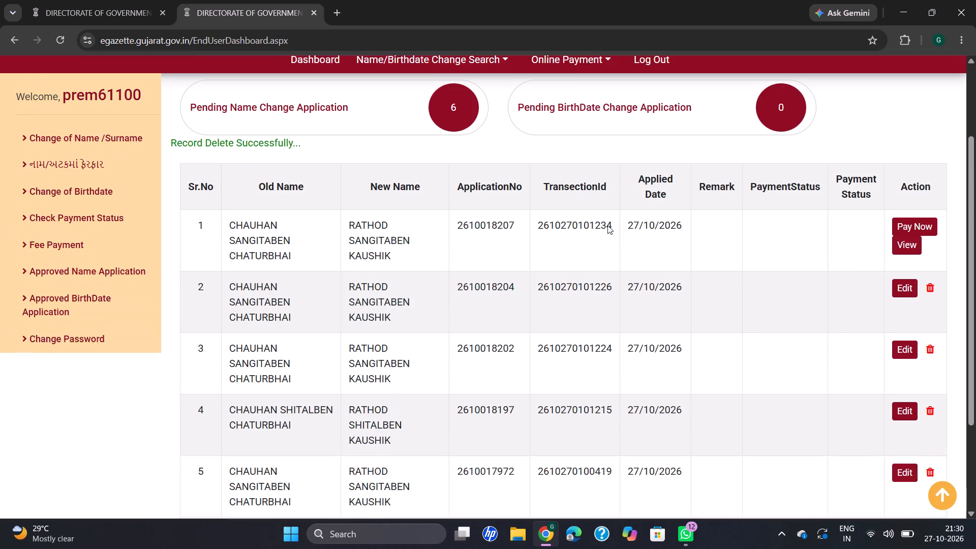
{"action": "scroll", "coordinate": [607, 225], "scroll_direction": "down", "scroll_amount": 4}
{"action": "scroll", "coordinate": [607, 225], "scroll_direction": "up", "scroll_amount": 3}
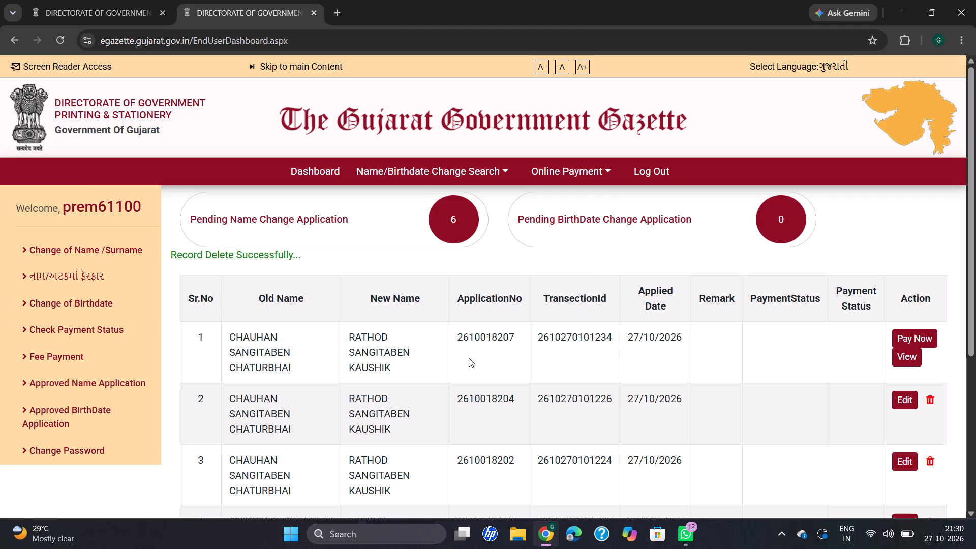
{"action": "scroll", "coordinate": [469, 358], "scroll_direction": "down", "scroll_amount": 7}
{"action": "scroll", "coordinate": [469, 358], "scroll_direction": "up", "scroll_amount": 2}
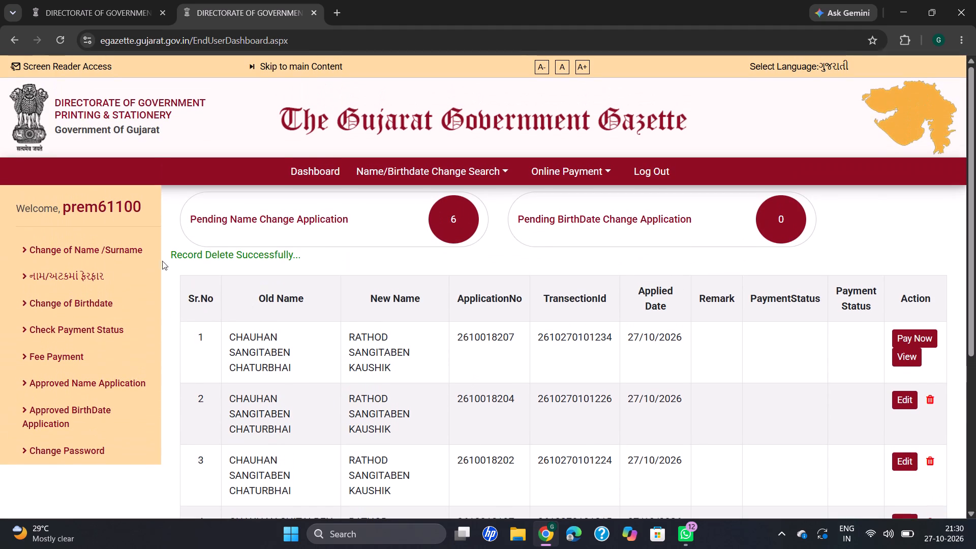
Start the fee payment for the first pending name change application and acknowledge the transaction ID notice.
{"action": "scroll", "coordinate": [258, 262], "scroll_direction": "down", "scroll_amount": 10}
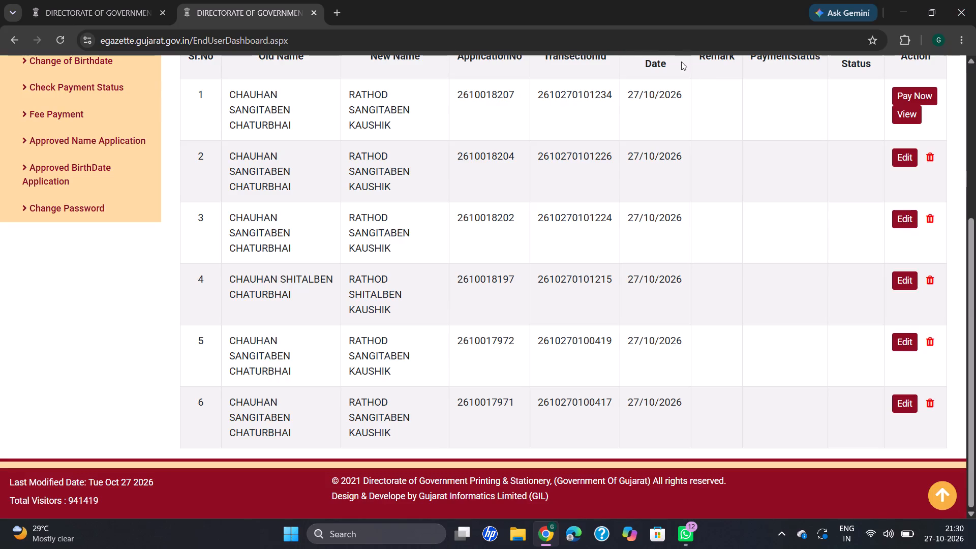
{"action": "left_click", "coordinate": [909, 86]}
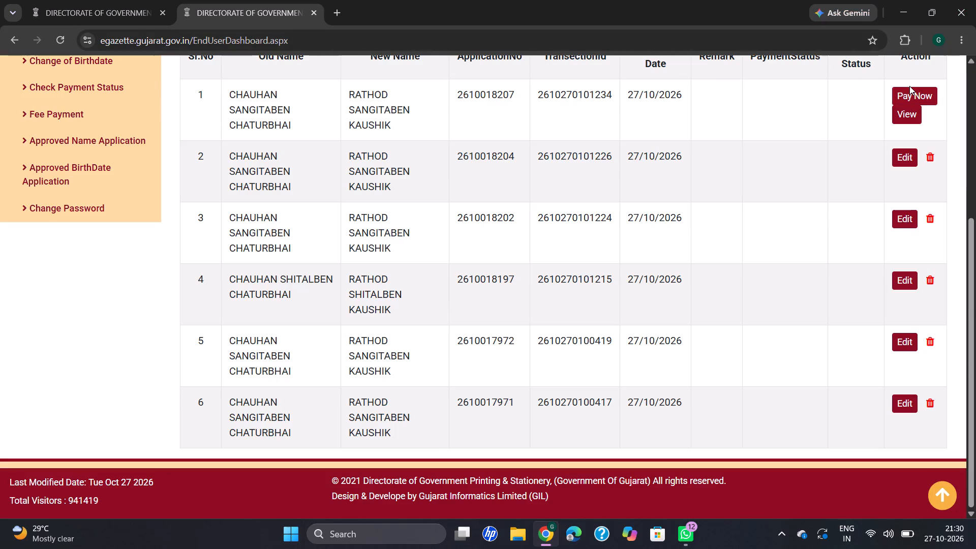
{"action": "left_click", "coordinate": [909, 101]}
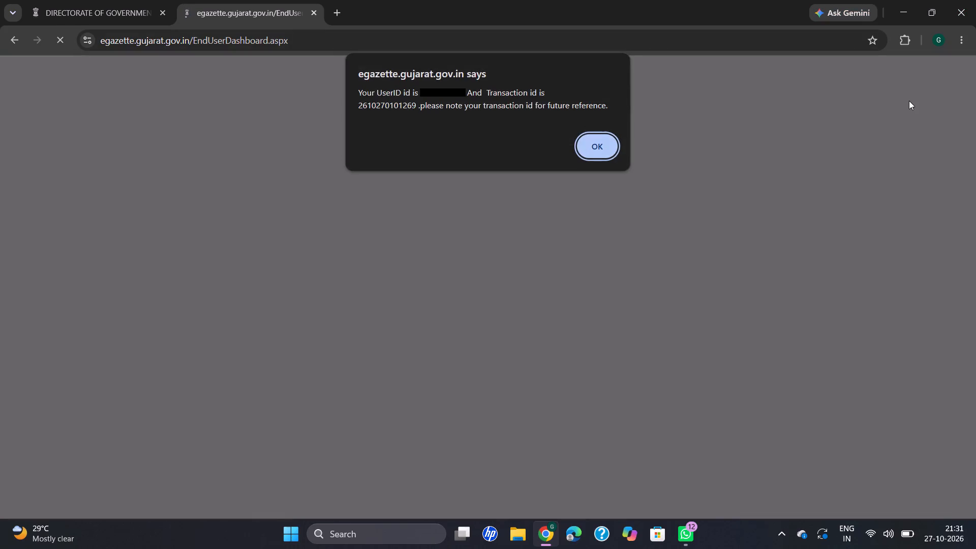
{"action": "left_click", "coordinate": [594, 143]}
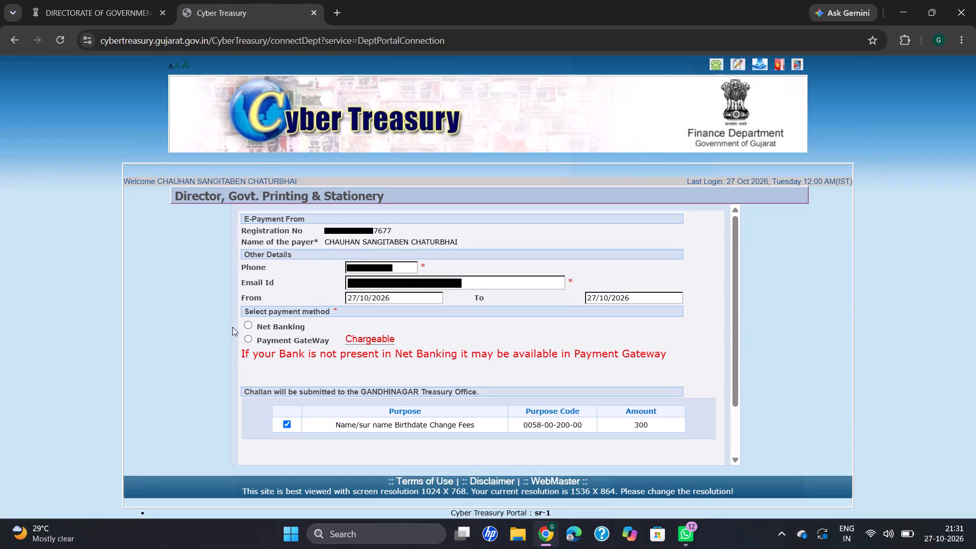
Choose Payment GateWay with SBIEPAY as the payment method for the name change fee.
{"action": "left_click", "coordinate": [251, 340]}
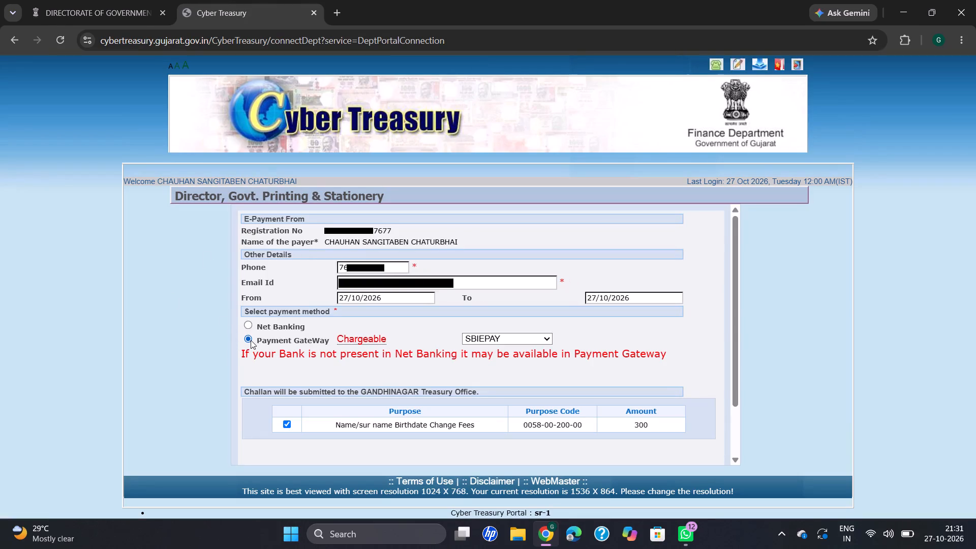
{"action": "left_click", "coordinate": [500, 337]}
{"action": "left_click", "coordinate": [486, 355]}
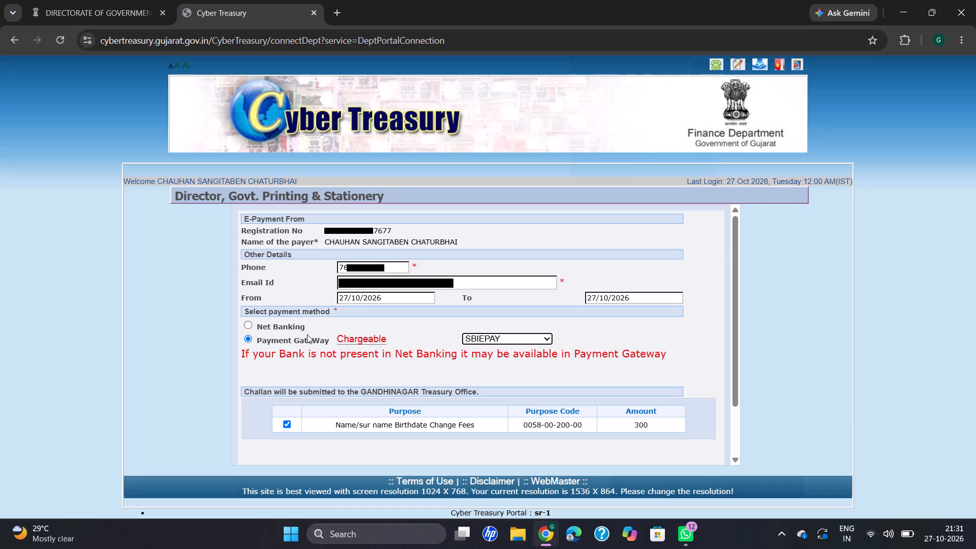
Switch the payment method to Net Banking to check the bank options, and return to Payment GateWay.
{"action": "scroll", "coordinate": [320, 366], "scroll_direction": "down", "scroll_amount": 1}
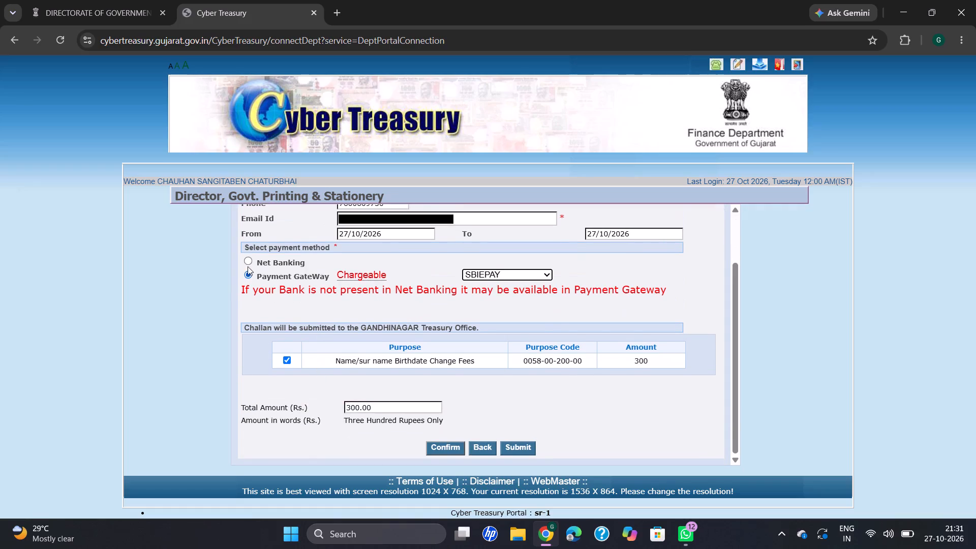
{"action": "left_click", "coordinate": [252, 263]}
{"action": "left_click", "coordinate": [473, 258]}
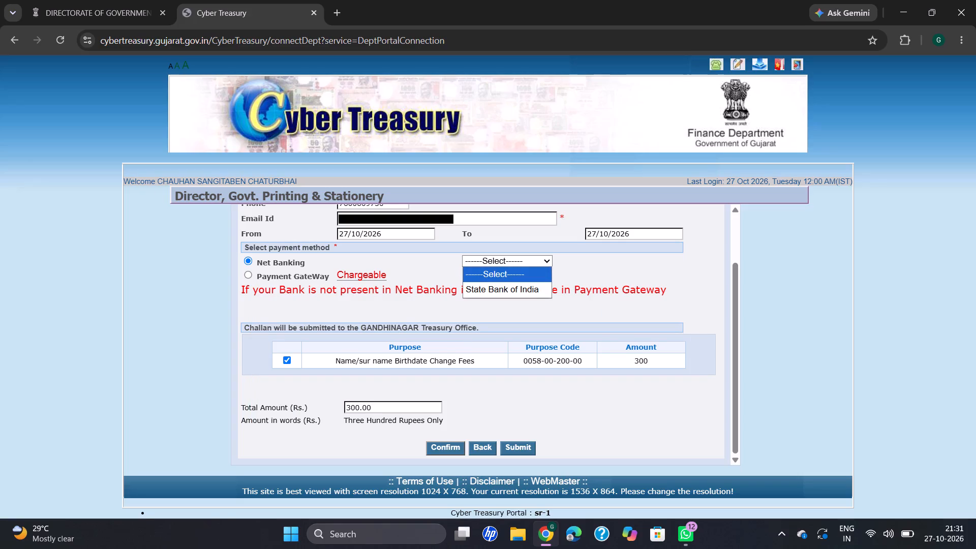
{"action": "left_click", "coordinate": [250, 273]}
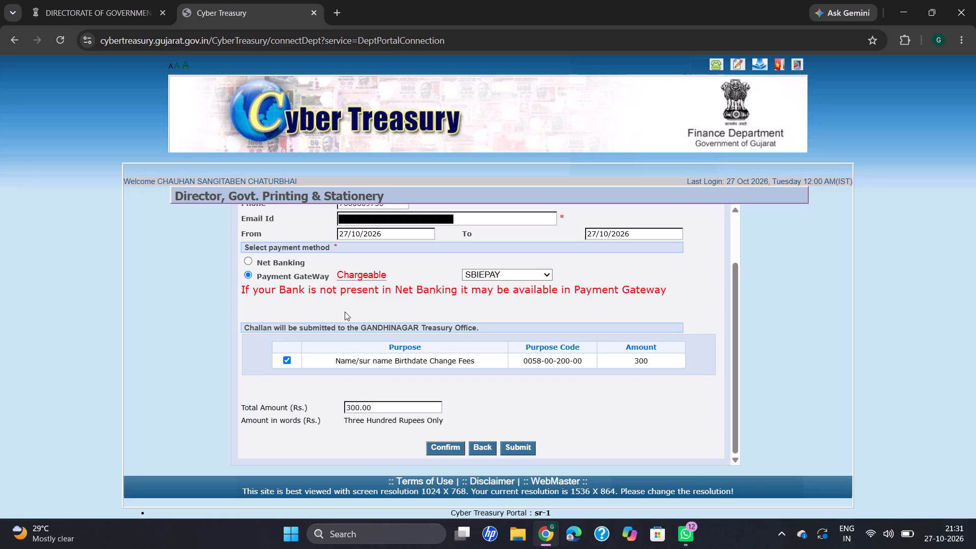
Examine the payment gateway's chargeable rates per channel, including the Wallet and PAYTM entry.
{"action": "scroll", "coordinate": [399, 279], "scroll_direction": "up", "scroll_amount": 1}
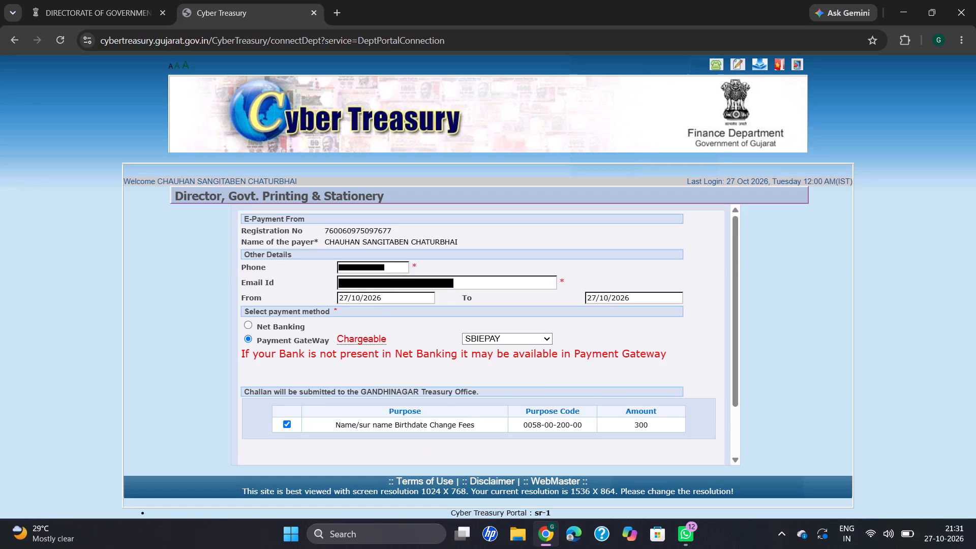
{"action": "scroll", "coordinate": [399, 279], "scroll_direction": "down", "scroll_amount": 6}
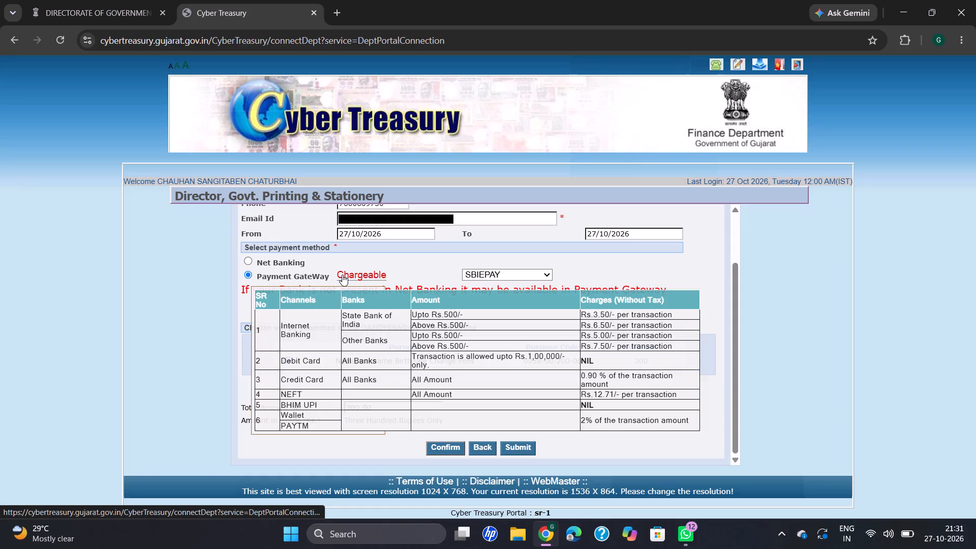
{"action": "left_click", "coordinate": [342, 274]}
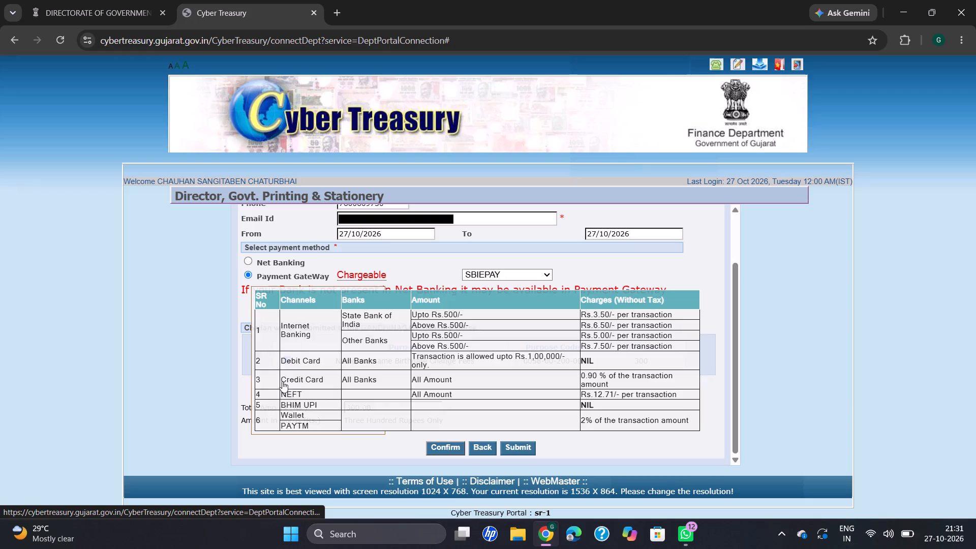
{"action": "left_click", "coordinate": [355, 278]}
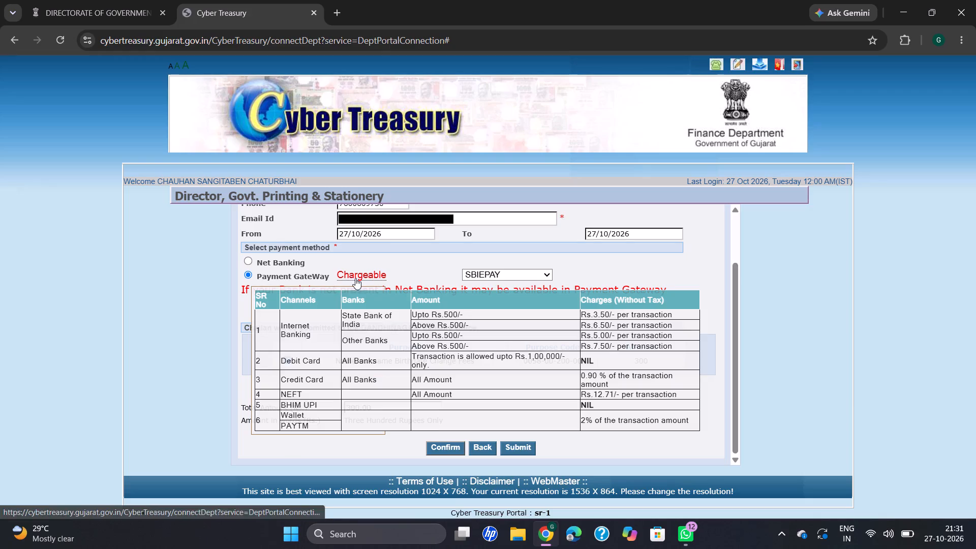
{"action": "left_click", "coordinate": [289, 425]}
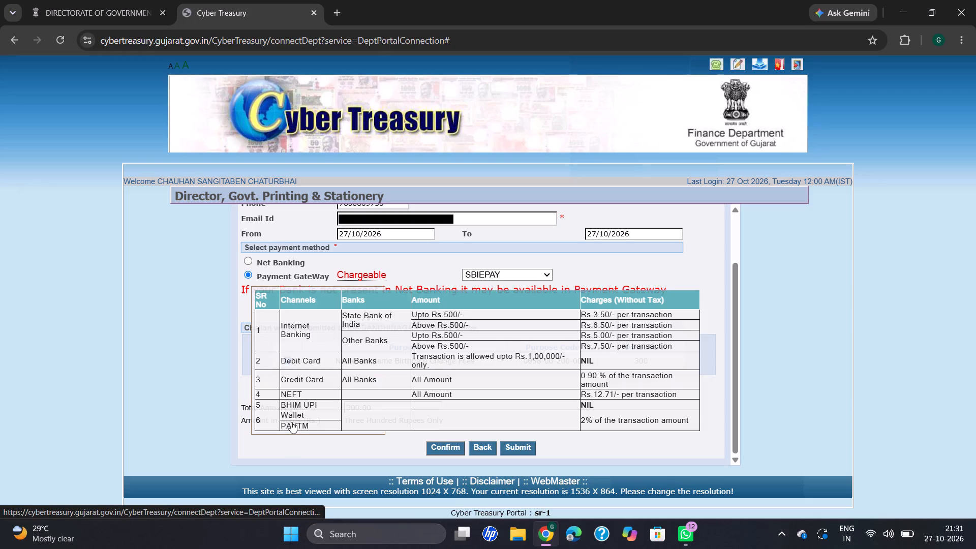
{"action": "left_click", "coordinate": [291, 422]}
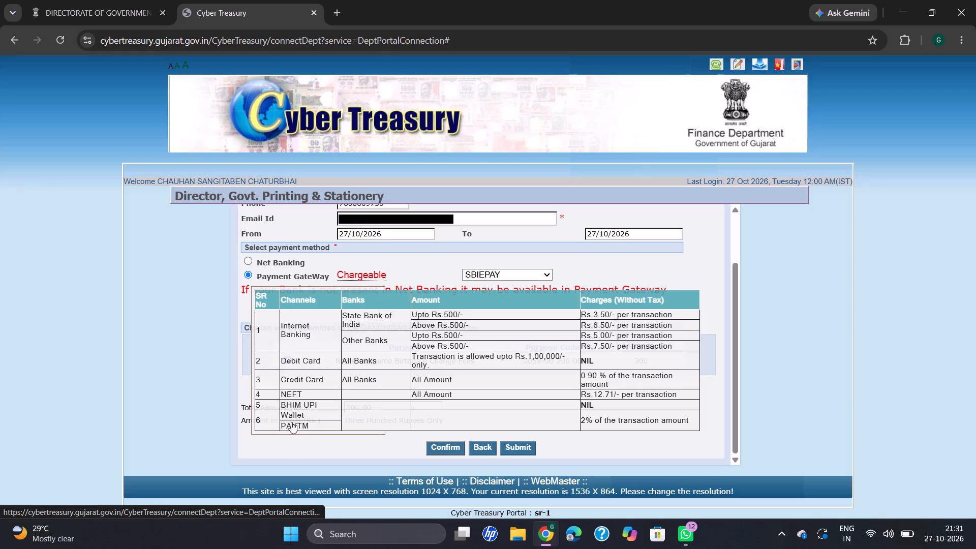
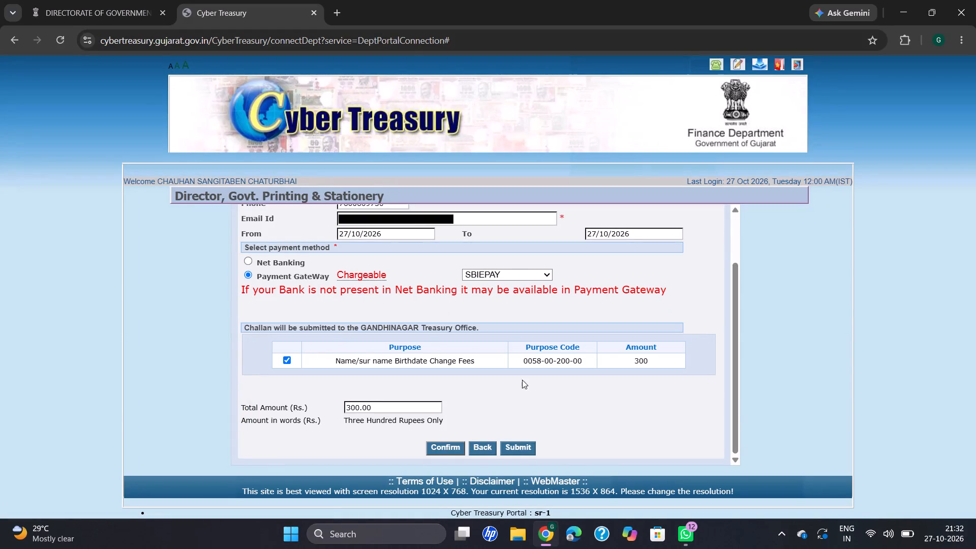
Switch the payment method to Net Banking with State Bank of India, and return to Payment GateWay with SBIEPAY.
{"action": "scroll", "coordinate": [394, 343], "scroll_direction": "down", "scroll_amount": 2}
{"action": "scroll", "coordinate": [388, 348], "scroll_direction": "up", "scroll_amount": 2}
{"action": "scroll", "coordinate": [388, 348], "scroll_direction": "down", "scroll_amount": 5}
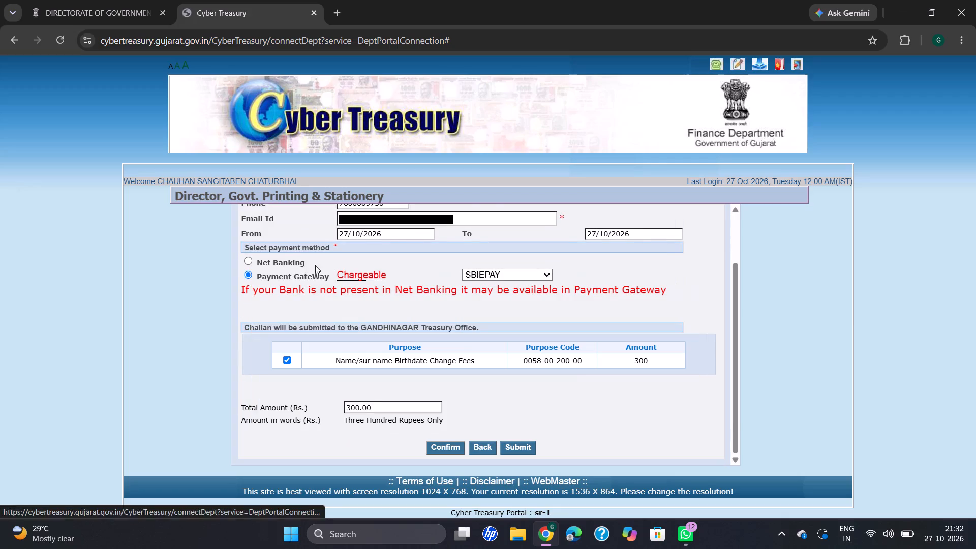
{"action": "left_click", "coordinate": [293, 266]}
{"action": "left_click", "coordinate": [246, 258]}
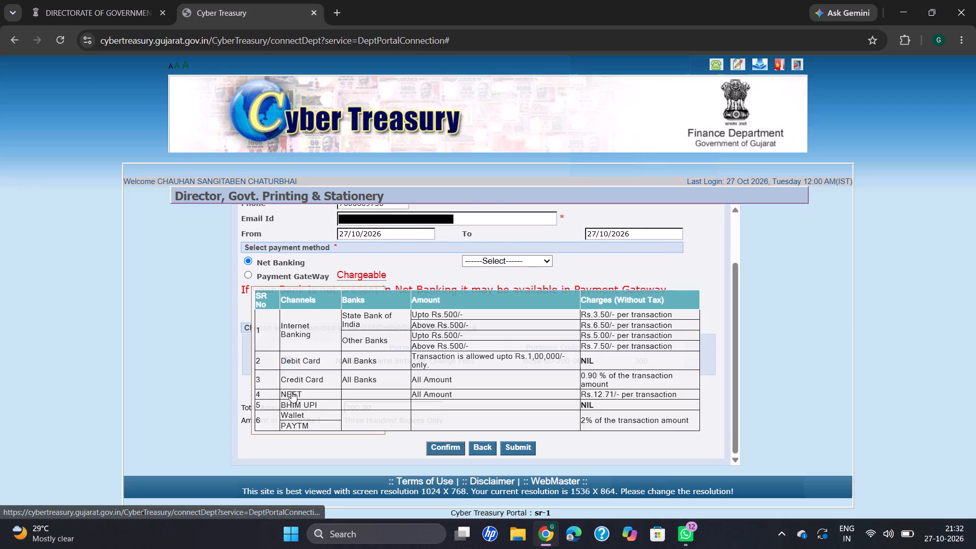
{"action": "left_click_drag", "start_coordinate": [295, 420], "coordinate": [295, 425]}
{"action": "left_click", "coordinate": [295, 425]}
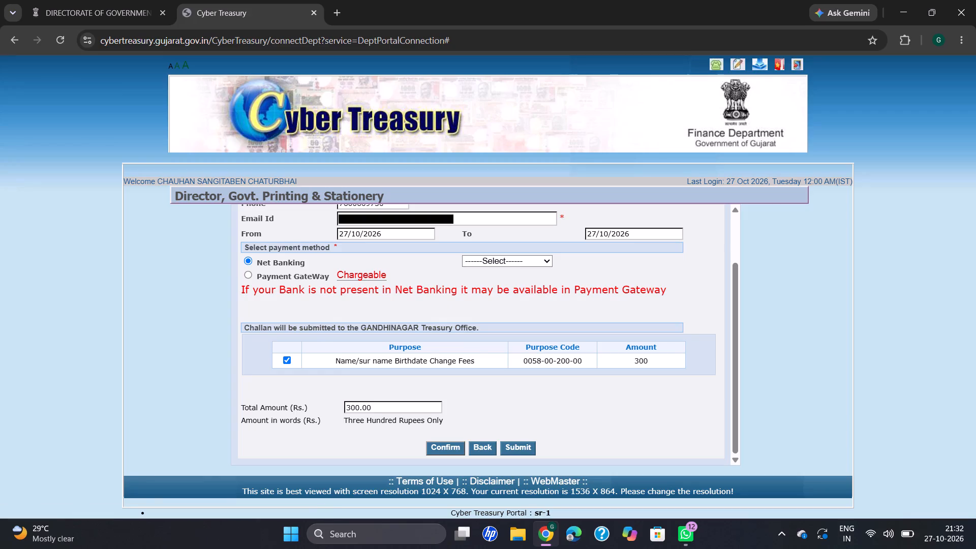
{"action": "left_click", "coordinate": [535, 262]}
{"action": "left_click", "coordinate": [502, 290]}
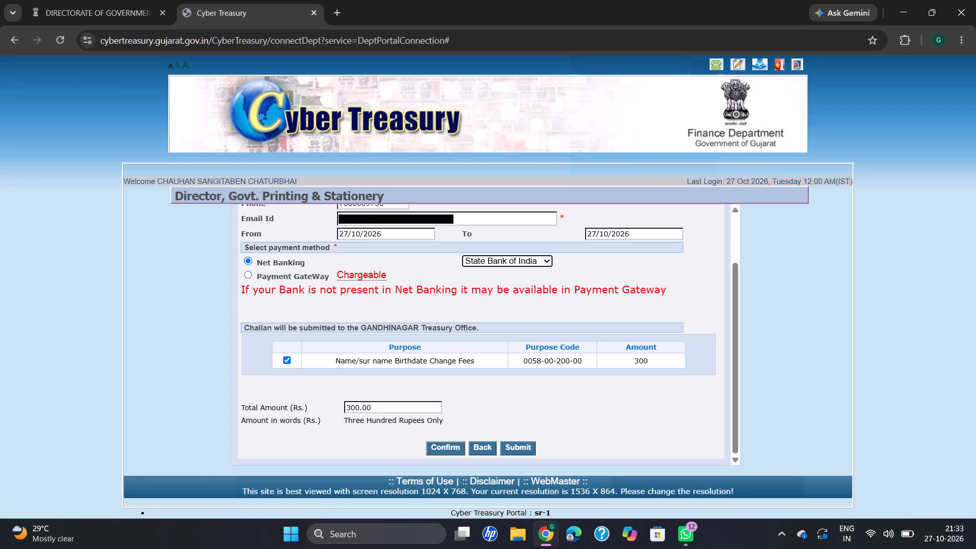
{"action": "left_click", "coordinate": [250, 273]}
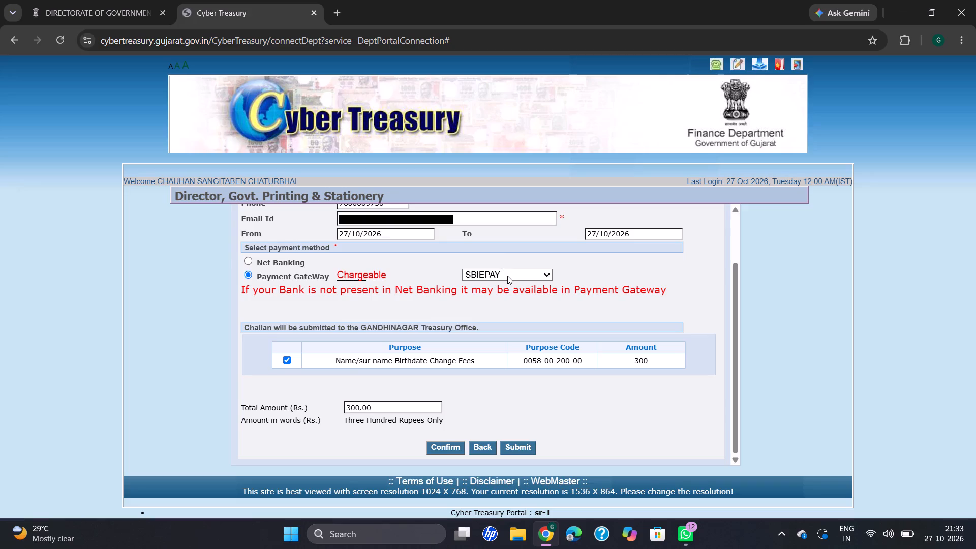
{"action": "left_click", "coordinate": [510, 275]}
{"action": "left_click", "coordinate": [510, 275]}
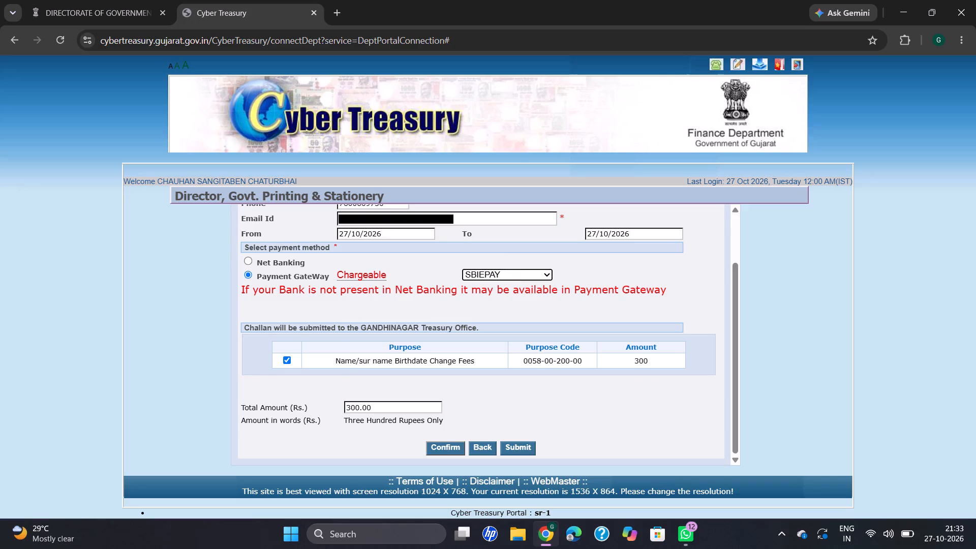
Examine the payment gateway's chargeable rates, including the Wallet and PAYTM channels.
{"action": "left_click", "coordinate": [359, 281]}
{"action": "left_click", "coordinate": [359, 279]}
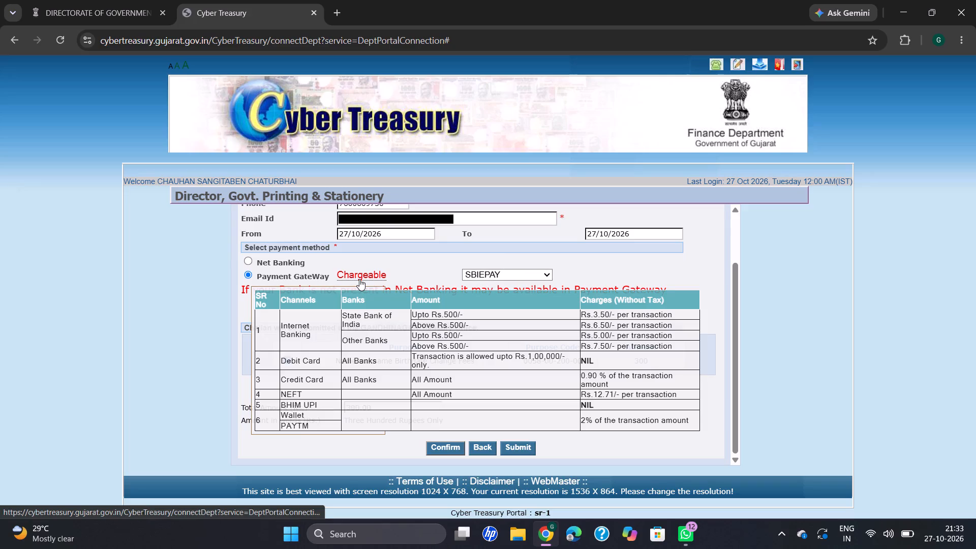
{"action": "triple_click", "coordinate": [293, 424]}
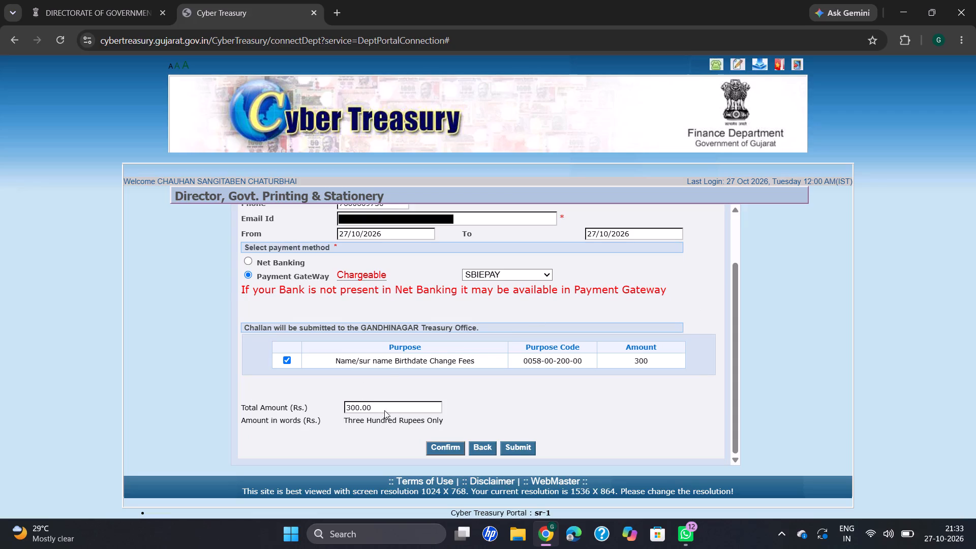
Review the e-payment form from the payer details and payment method through to the fee purpose and total amount.
{"action": "scroll", "coordinate": [388, 383], "scroll_direction": "down", "scroll_amount": 1}
{"action": "scroll", "coordinate": [388, 383], "scroll_direction": "up", "scroll_amount": 1}
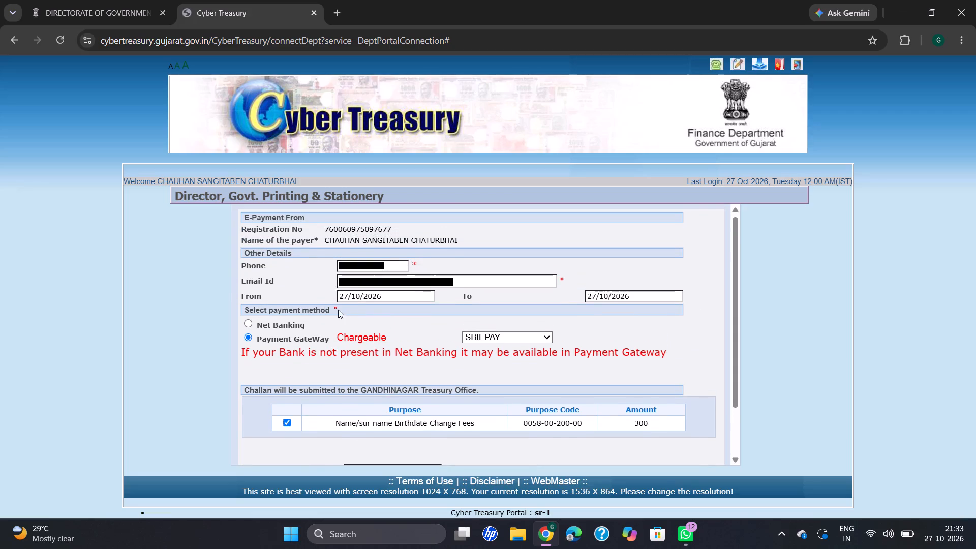
{"action": "scroll", "coordinate": [362, 304], "scroll_direction": "down", "scroll_amount": 1}
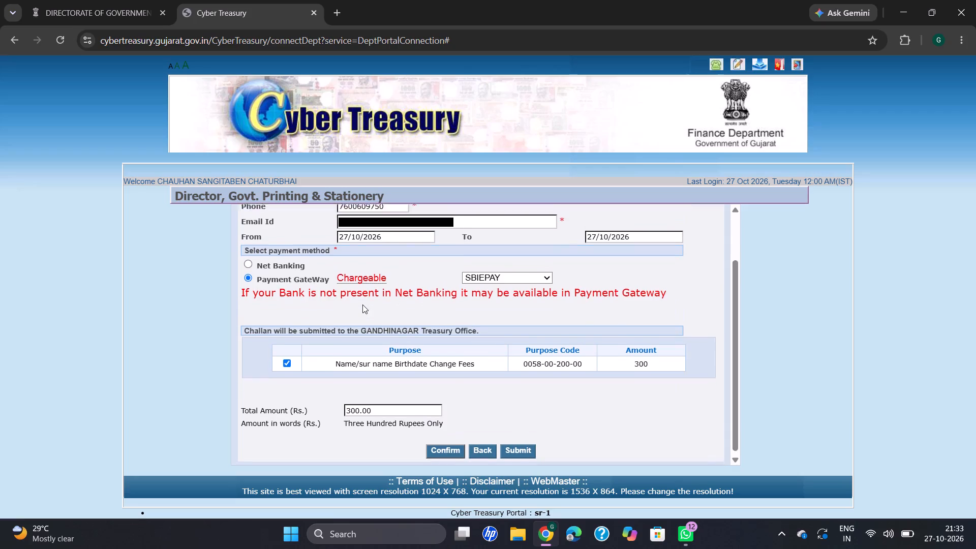
{"action": "scroll", "coordinate": [362, 304], "scroll_direction": "down", "scroll_amount": 1}
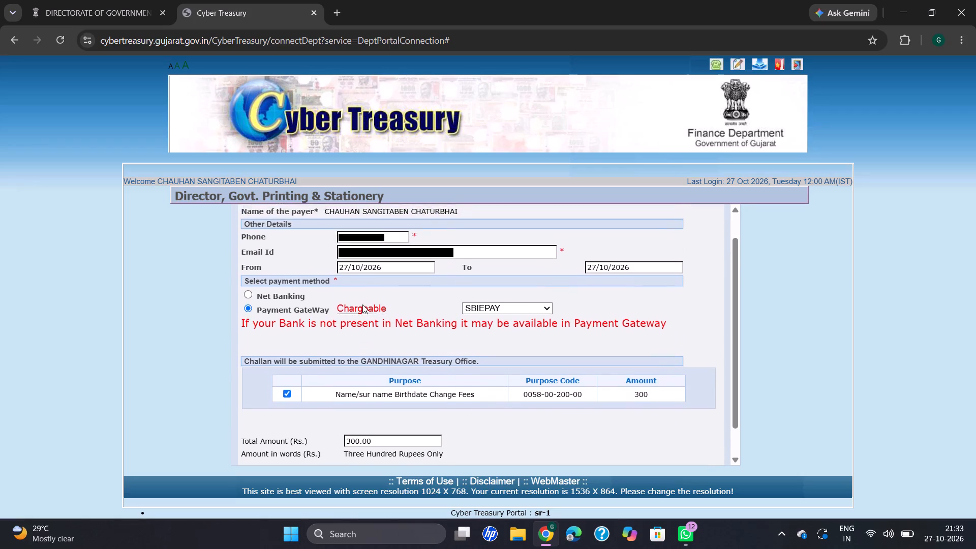
{"action": "scroll", "coordinate": [362, 304], "scroll_direction": "down", "scroll_amount": 1}
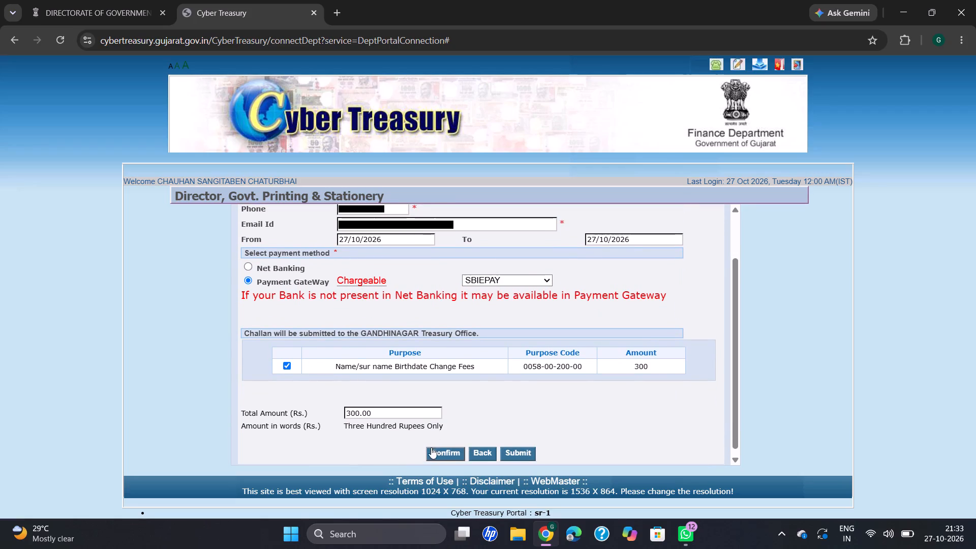
{"action": "scroll", "coordinate": [397, 430], "scroll_direction": "down", "scroll_amount": 8}
{"action": "scroll", "coordinate": [382, 376], "scroll_direction": "up", "scroll_amount": 7}
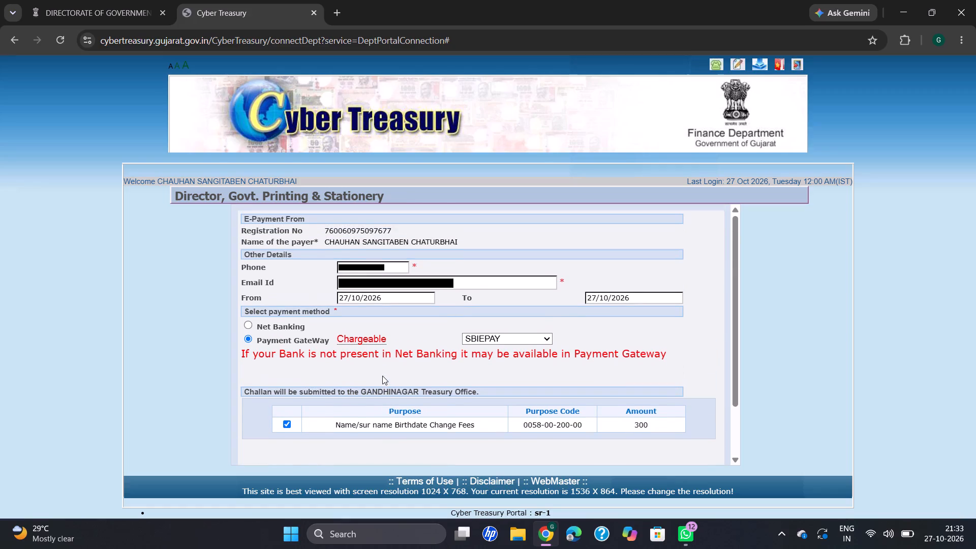
{"action": "left_click", "coordinate": [382, 376]}
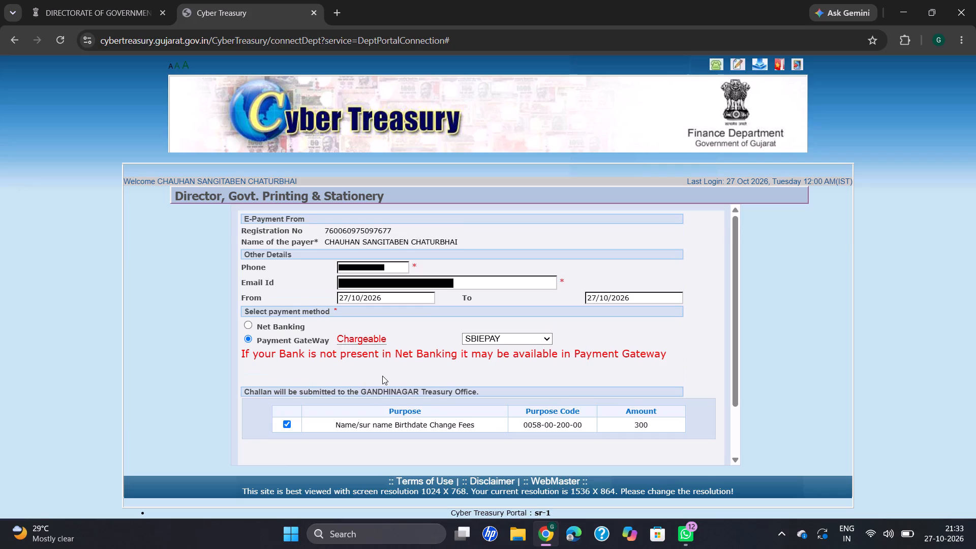